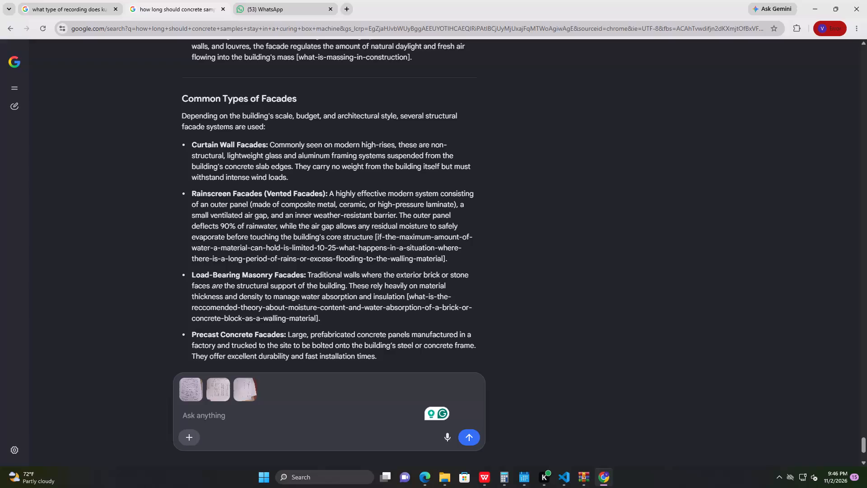
Send the three attached photos to the AI chat with the prompt "ttpe these questions".
{"action": "key", "text": "w"}
{"action": "key", "text": "BackSpace"}
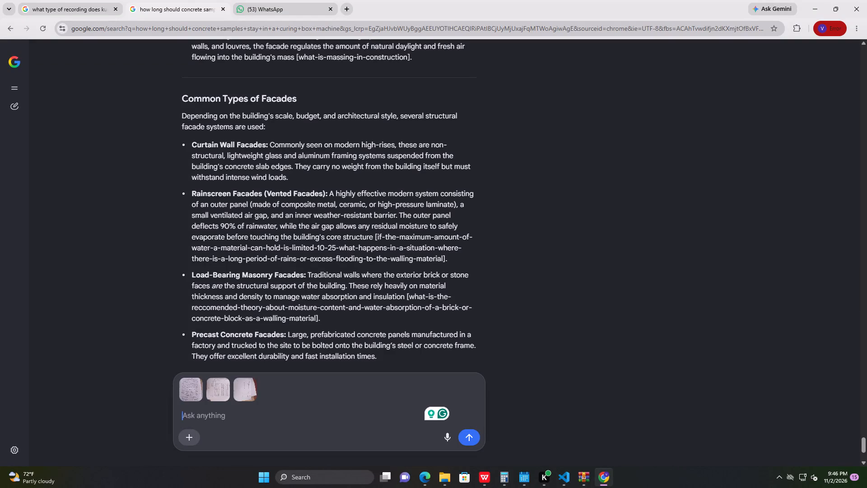
{"action": "key", "text": "t"}
{"action": "key", "text": "h"}
{"action": "type", "text": "pe"}
{"action": "key", "text": "space"}
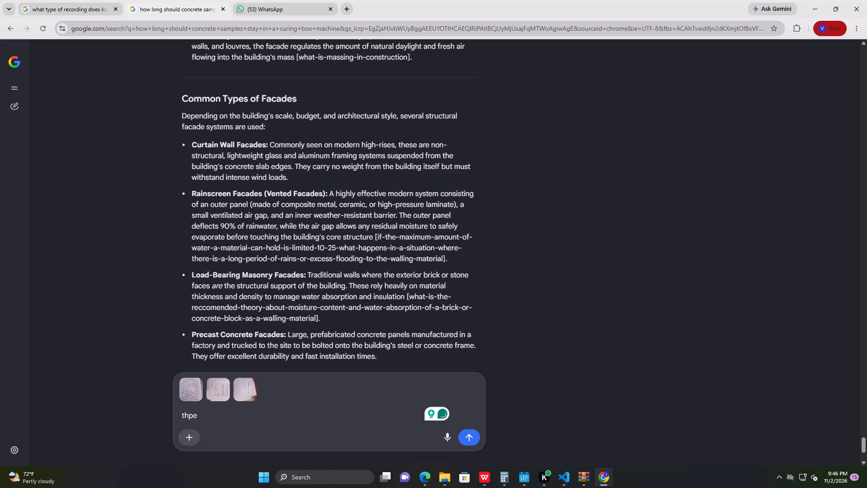
{"action": "key", "text": "BackSpace"}
{"action": "key", "text": "BackSpace"}
{"action": "key", "text": "BackSpace"}
{"action": "key", "text": "BackSpace"}
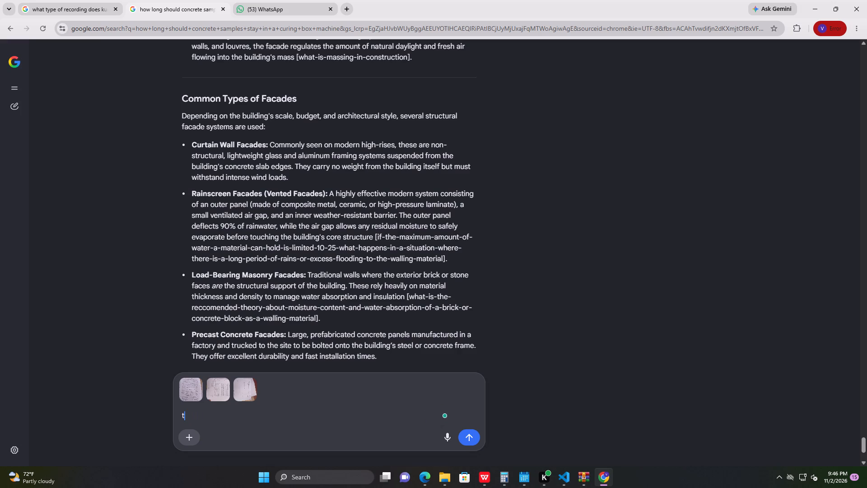
{"action": "key", "text": "t"}
{"action": "type", "text": "pe the"}
{"action": "type", "text": "se"}
{"action": "key", "text": "space"}
{"action": "type", "text": "questions"}
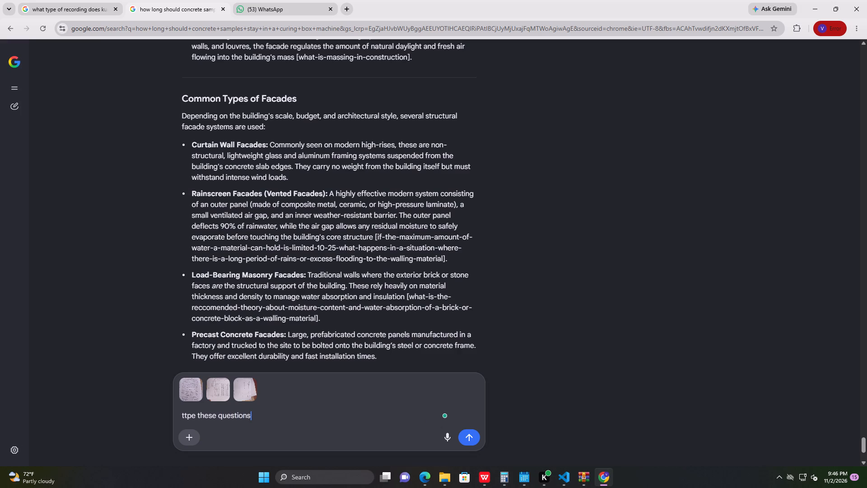
{"action": "key", "text": "Return"}
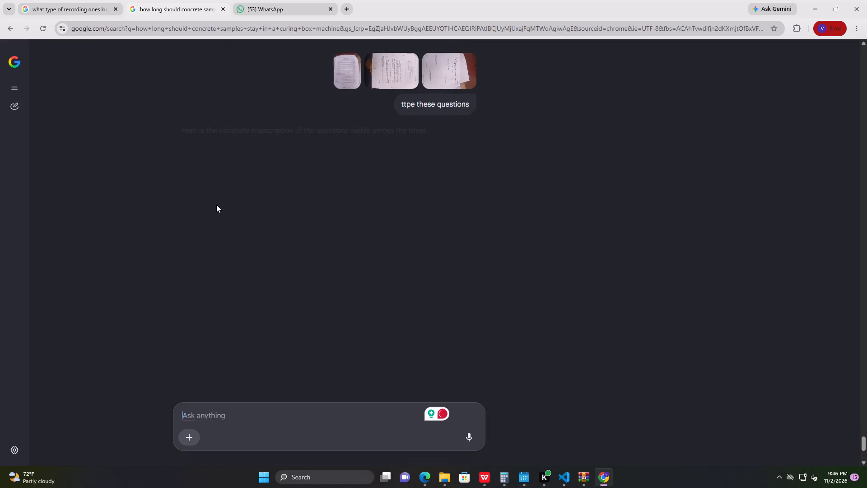
Review the transcribed Section A and Section B exam questions through question 15 and copy the whole response.
{"action": "scroll", "coordinate": [217, 204], "scroll_direction": "down", "scroll_amount": 2}
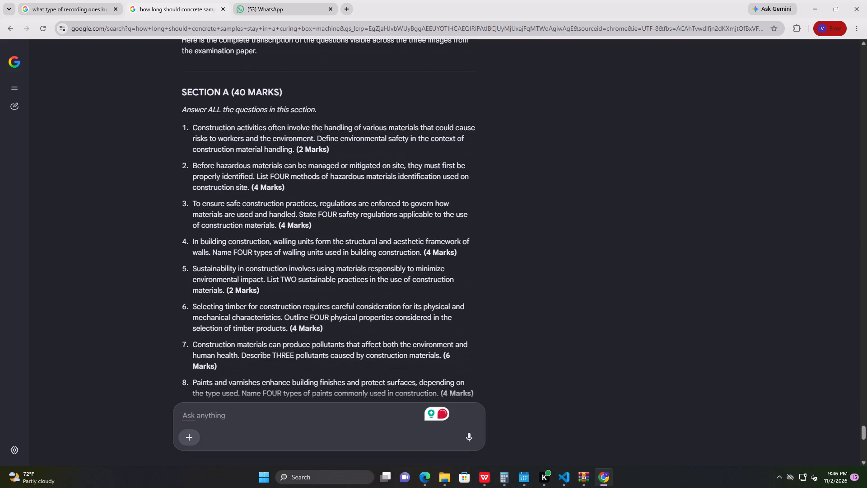
{"action": "scroll", "coordinate": [216, 204], "scroll_direction": "down", "scroll_amount": 9}
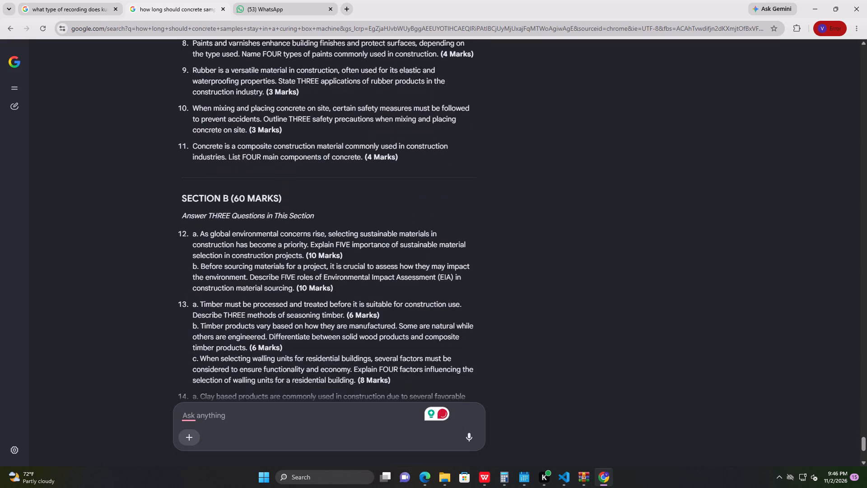
{"action": "scroll", "coordinate": [215, 205], "scroll_direction": "down", "scroll_amount": 6}
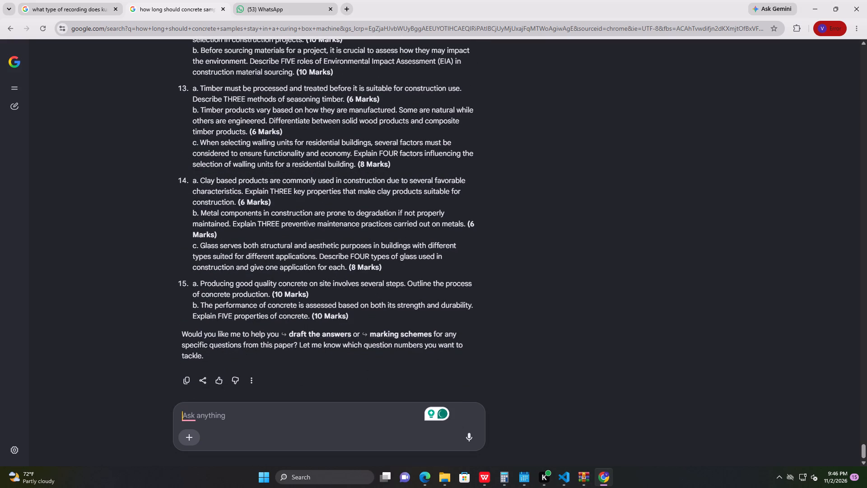
{"action": "scroll", "coordinate": [210, 208], "scroll_direction": "up", "scroll_amount": 3}
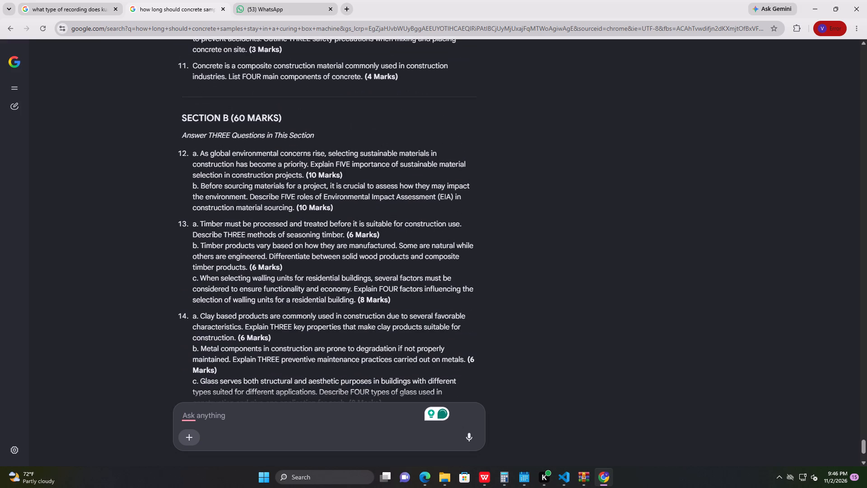
{"action": "scroll", "coordinate": [205, 212], "scroll_direction": "down", "scroll_amount": 4}
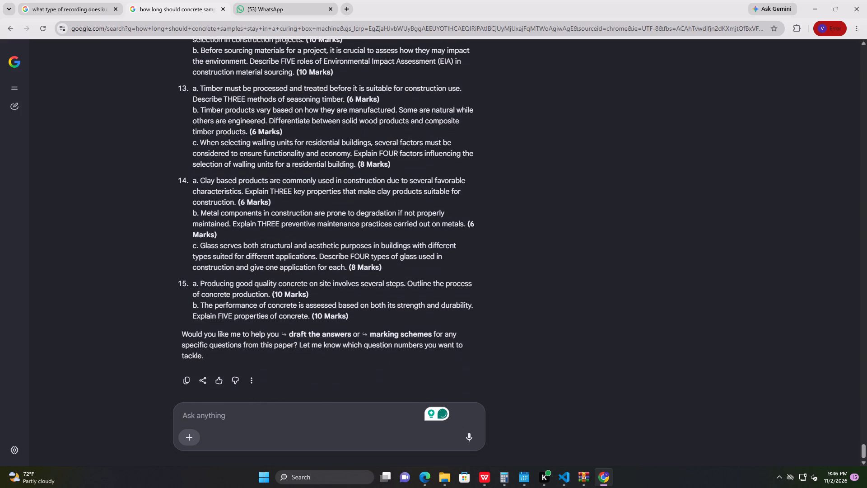
{"action": "left_click", "coordinate": [186, 382]}
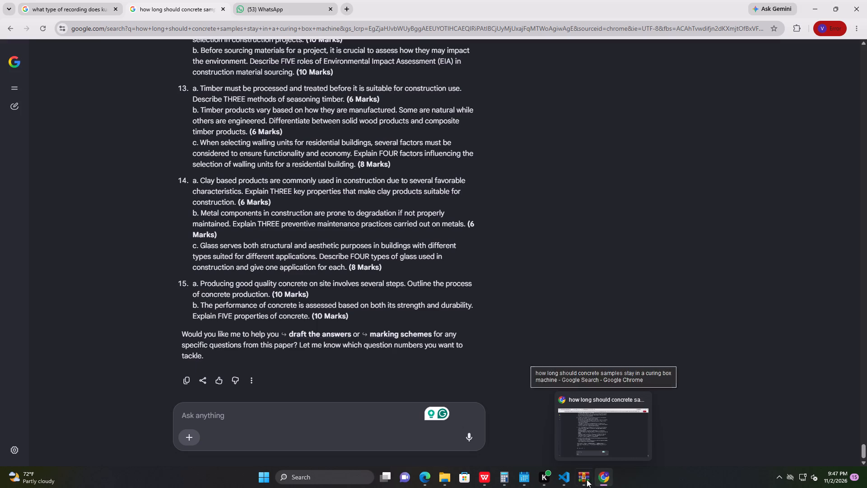
Switch to WPS Office and paste the copied exam questions into a blank document.
{"action": "left_click", "coordinate": [464, 438]}
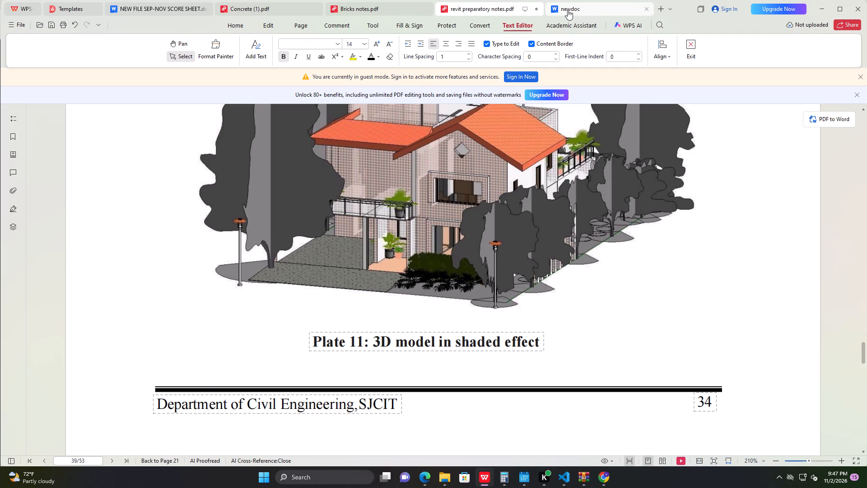
{"action": "left_click", "coordinate": [568, 10]}
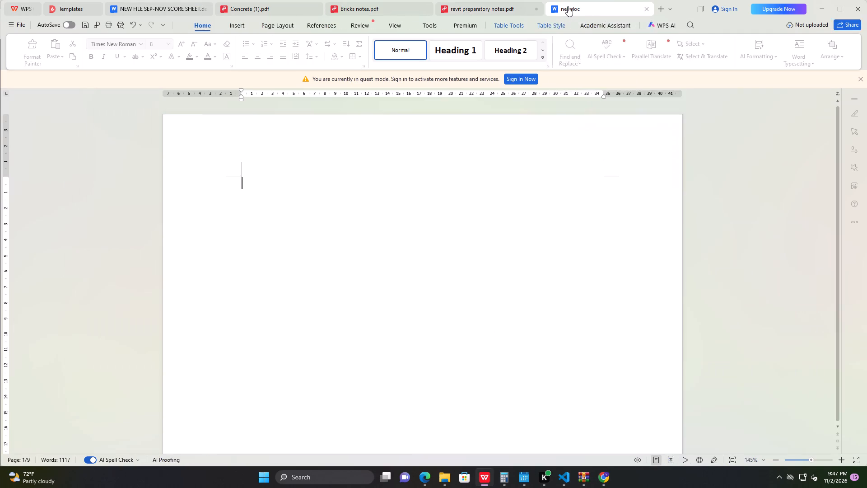
{"action": "right_click", "coordinate": [288, 255]}
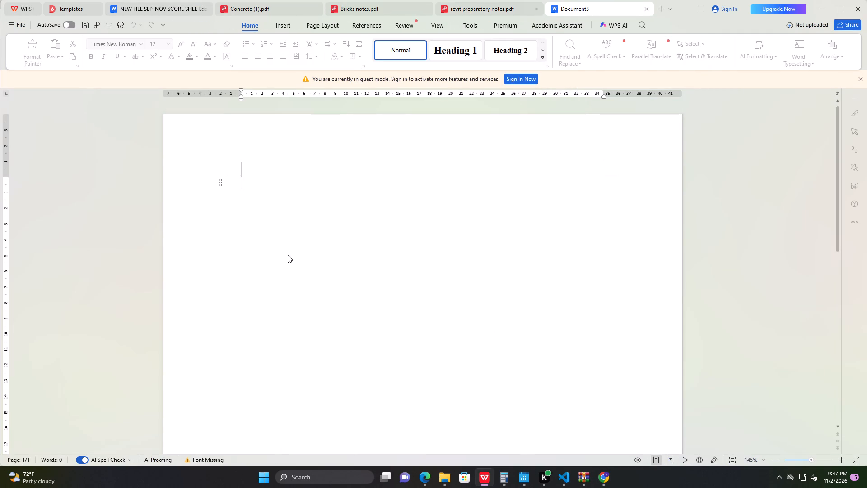
{"action": "left_click", "coordinate": [326, 263]}
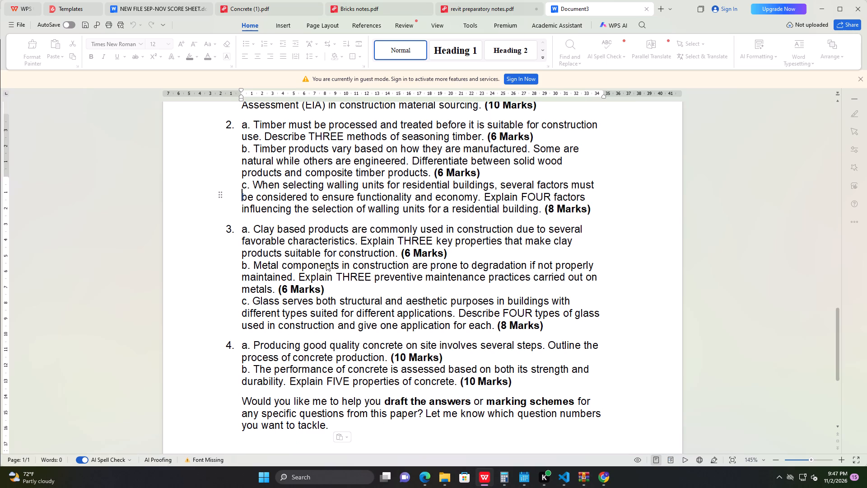
Delete the horizontal divider line above the SECTION B (60 MARKS) heading.
{"action": "scroll", "coordinate": [324, 267], "scroll_direction": "up", "scroll_amount": 2}
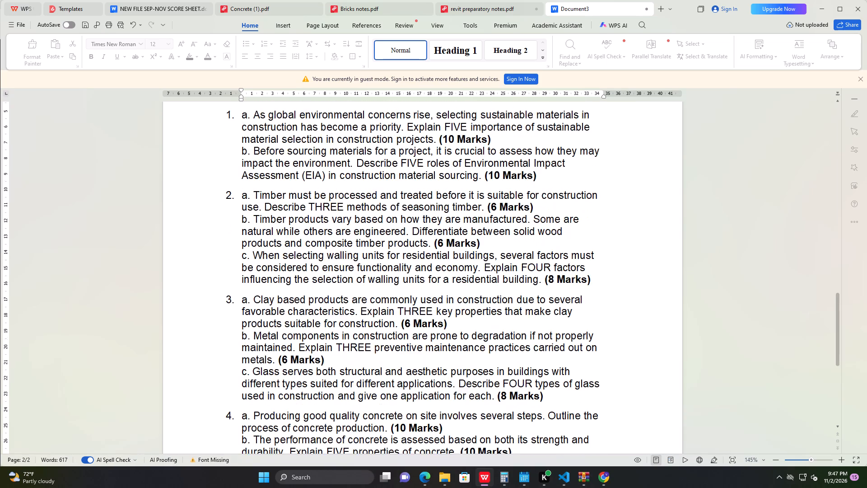
{"action": "scroll", "coordinate": [321, 269], "scroll_direction": "up", "scroll_amount": 6}
{"action": "left_click", "coordinate": [303, 252]}
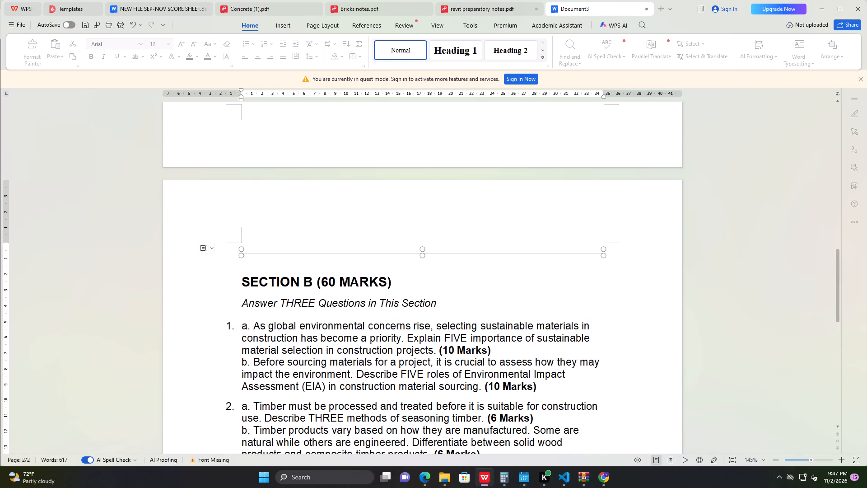
{"action": "key", "text": "BackSpace"}
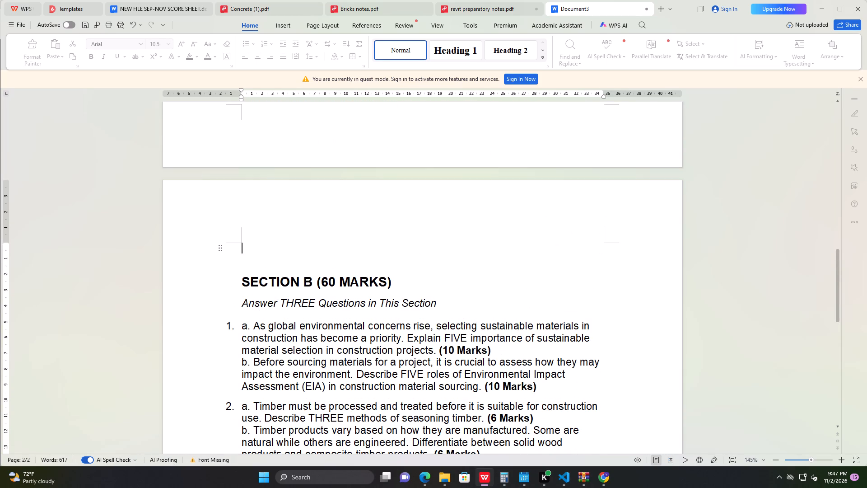
Delete the horizontal divider line above the SECTION A (40 MARKS) heading.
{"action": "scroll", "coordinate": [281, 247], "scroll_direction": "up", "scroll_amount": 12}
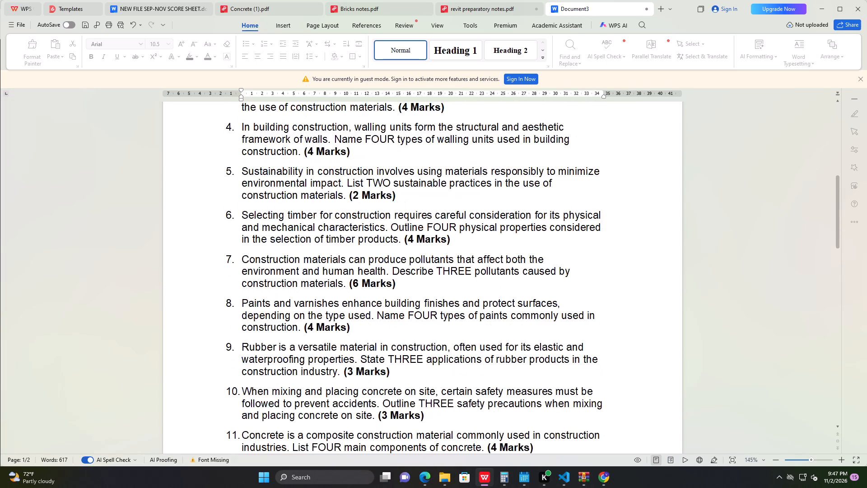
{"action": "scroll", "coordinate": [270, 259], "scroll_direction": "up", "scroll_amount": 7}
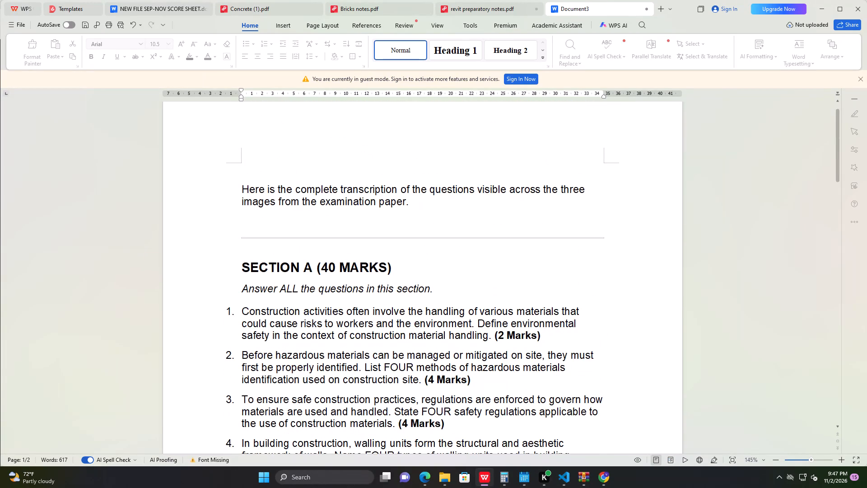
{"action": "left_click", "coordinate": [301, 239]}
{"action": "key", "text": "BackSpace"}
Delete the introductory sentence about the complete transcription at the start of the document.
{"action": "left_click_drag", "start_coordinate": [408, 207], "coordinate": [400, 203]}
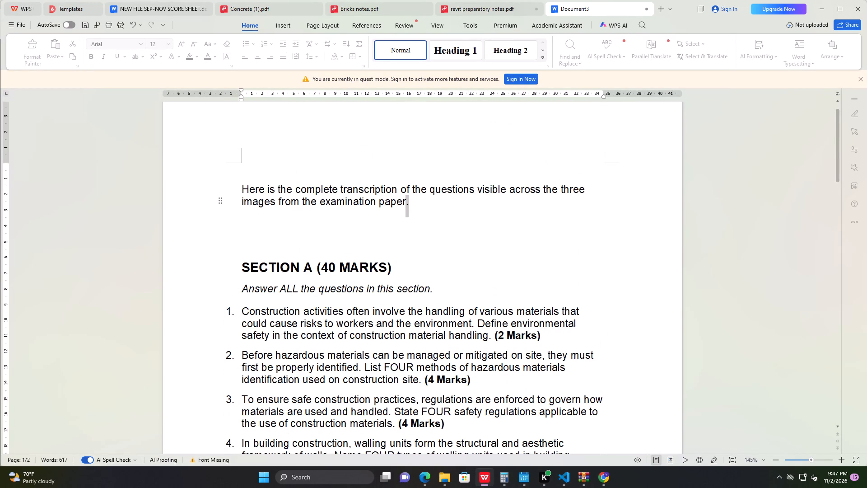
{"action": "left_click_drag", "start_coordinate": [400, 203], "coordinate": [220, 188]}
{"action": "key", "text": "BackSpace"}
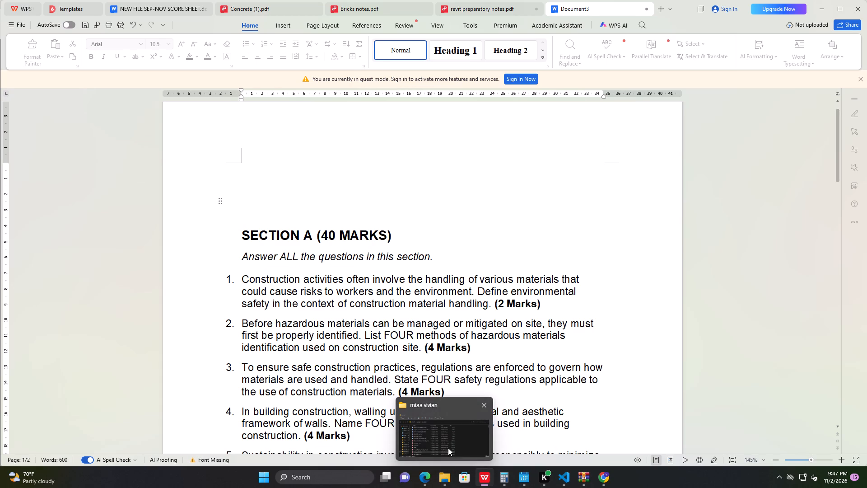
Switch to File Explorer and open the CMS ASSESMENT s document from the miss vivian folder.
{"action": "left_click", "coordinate": [447, 441]}
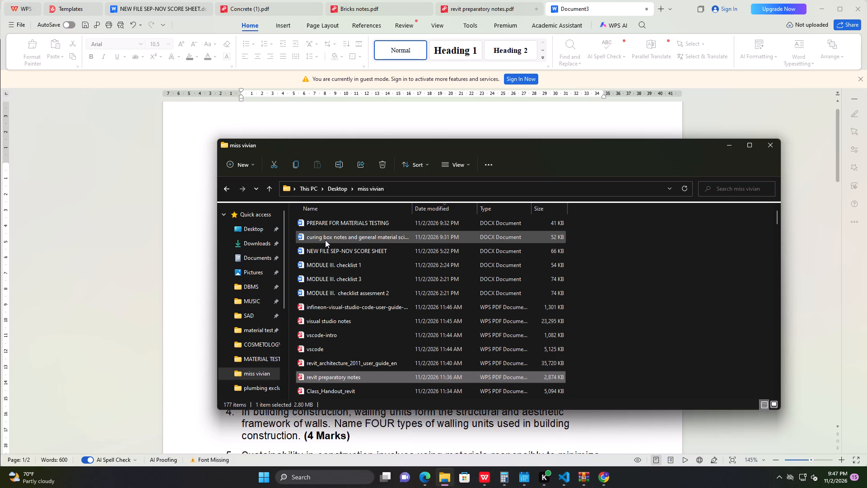
{"action": "scroll", "coordinate": [325, 240], "scroll_direction": "down", "scroll_amount": 3}
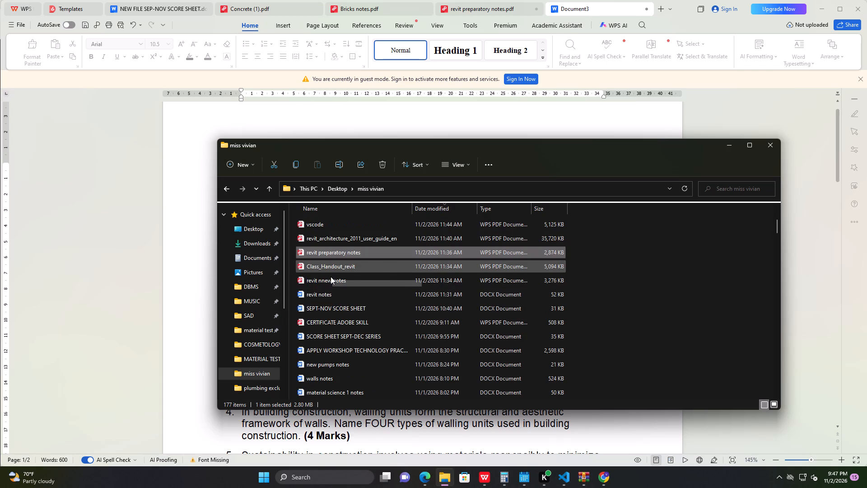
{"action": "scroll", "coordinate": [332, 314], "scroll_direction": "down", "scroll_amount": 1}
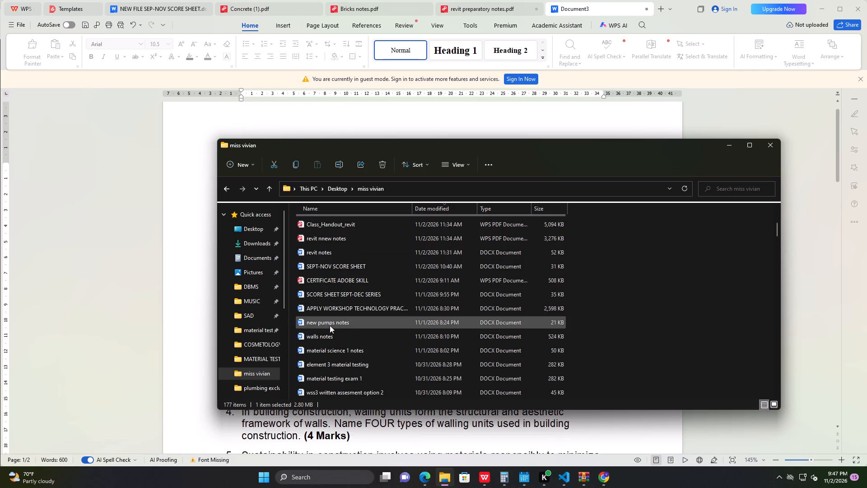
{"action": "scroll", "coordinate": [322, 332], "scroll_direction": "down", "scroll_amount": 1}
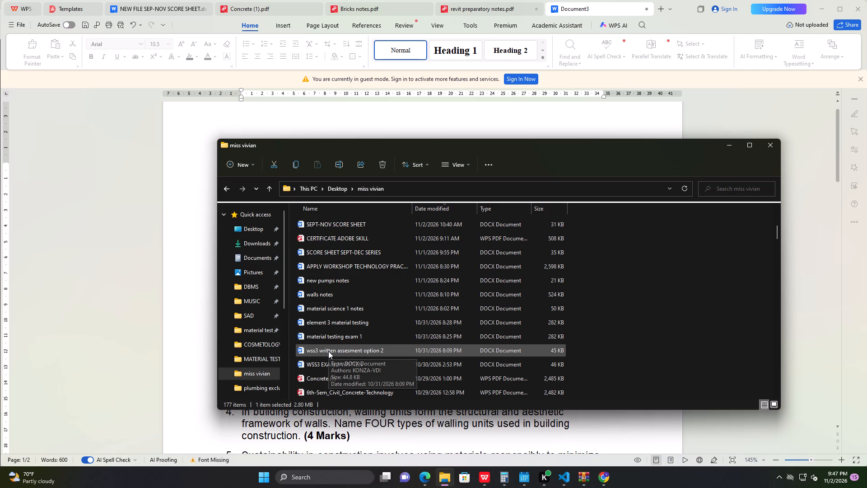
{"action": "scroll", "coordinate": [326, 368], "scroll_direction": "down", "scroll_amount": 1}
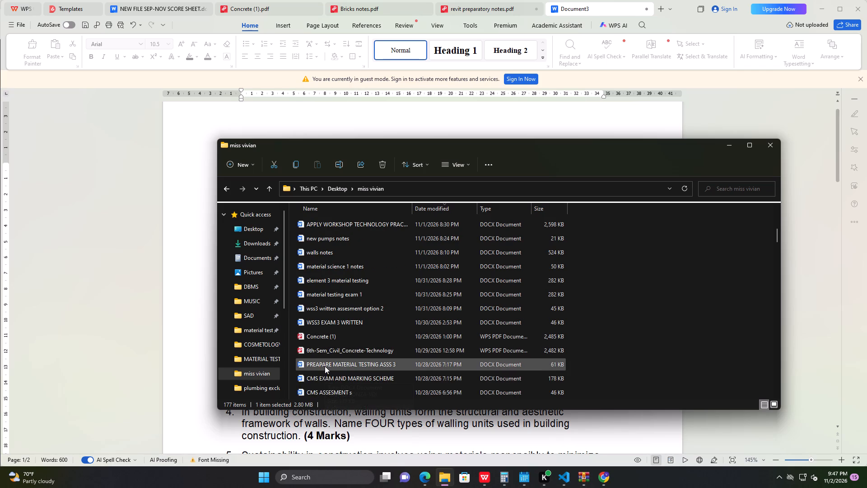
{"action": "left_click", "coordinate": [325, 365]}
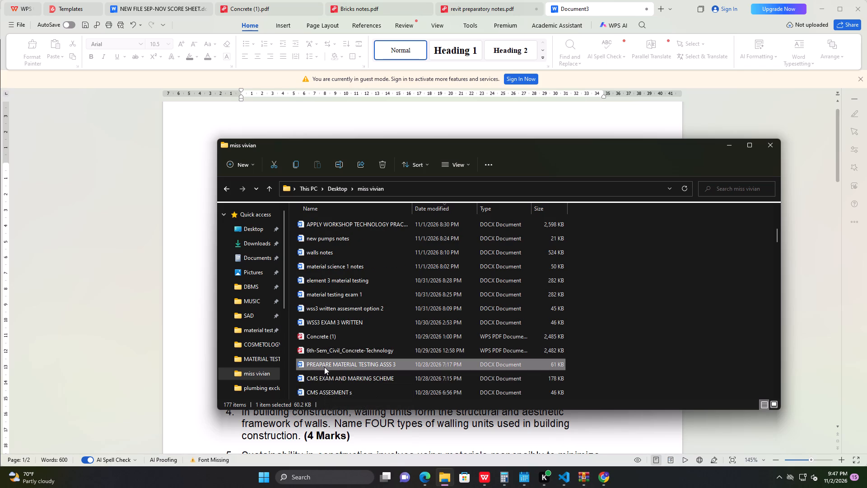
{"action": "double_click", "coordinate": [324, 387]}
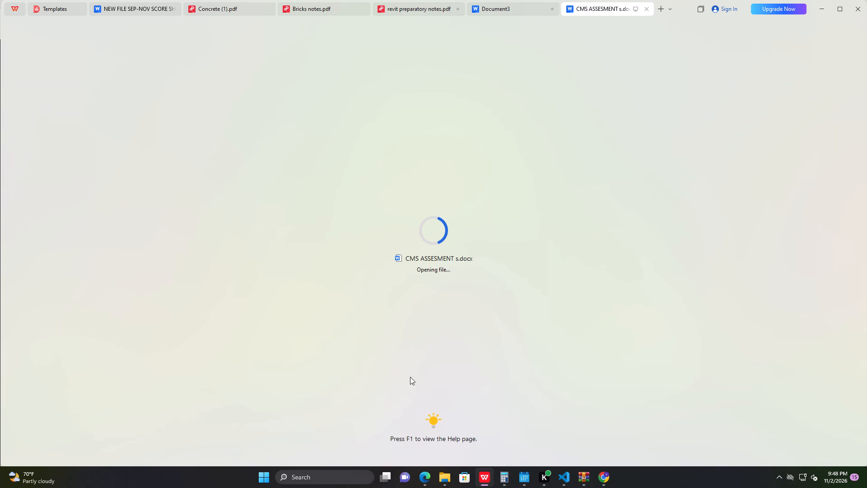
Copy the cover page, from the logo through the marks table, out of CMS ASSESMENT s and paste it at the start of Document3.
{"action": "scroll", "coordinate": [385, 261], "scroll_direction": "down", "scroll_amount": 3}
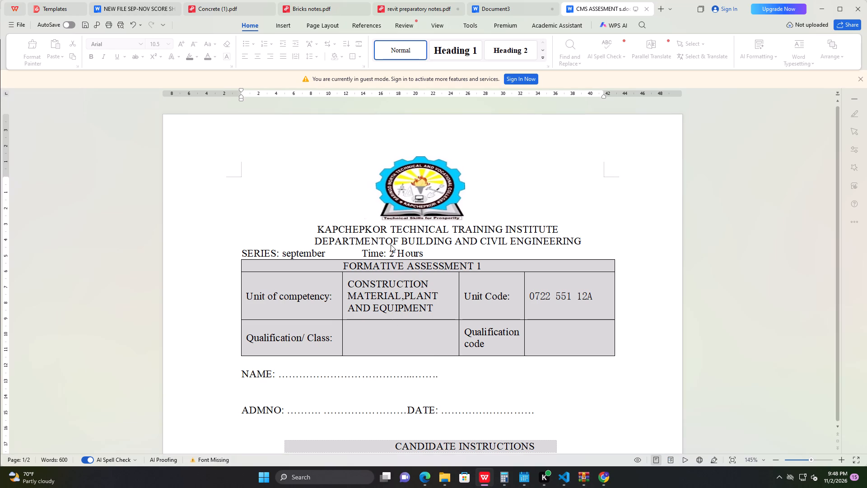
{"action": "scroll", "coordinate": [506, 337], "scroll_direction": "down", "scroll_amount": 1}
{"action": "scroll", "coordinate": [522, 375], "scroll_direction": "down", "scroll_amount": 4}
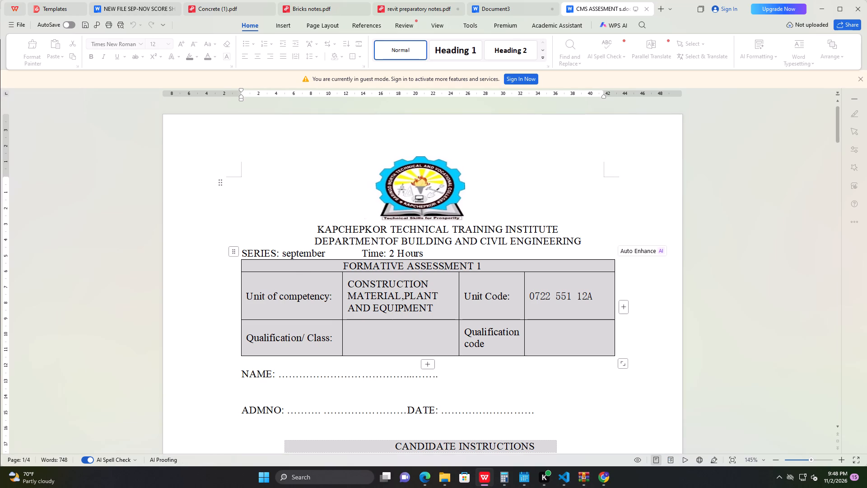
{"action": "scroll", "coordinate": [532, 279], "scroll_direction": "down", "scroll_amount": 5}
{"action": "scroll", "coordinate": [637, 399], "scroll_direction": "down", "scroll_amount": 4}
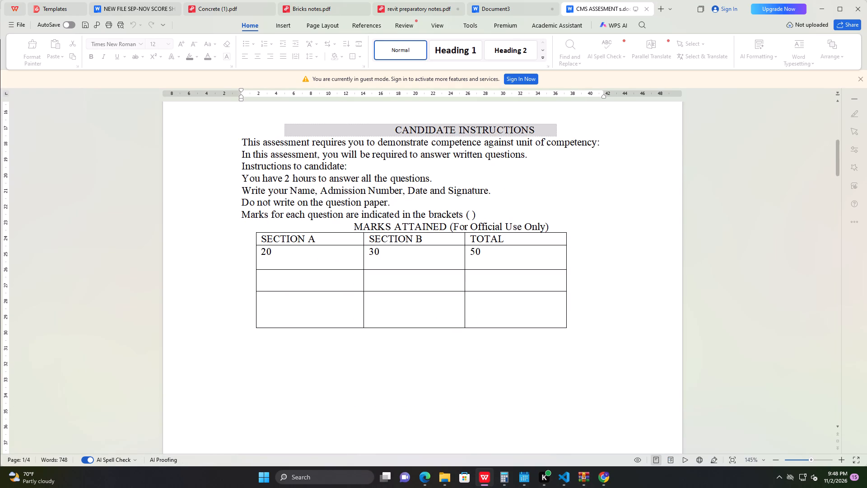
{"action": "left_click_drag", "start_coordinate": [592, 354], "coordinate": [341, 74]}
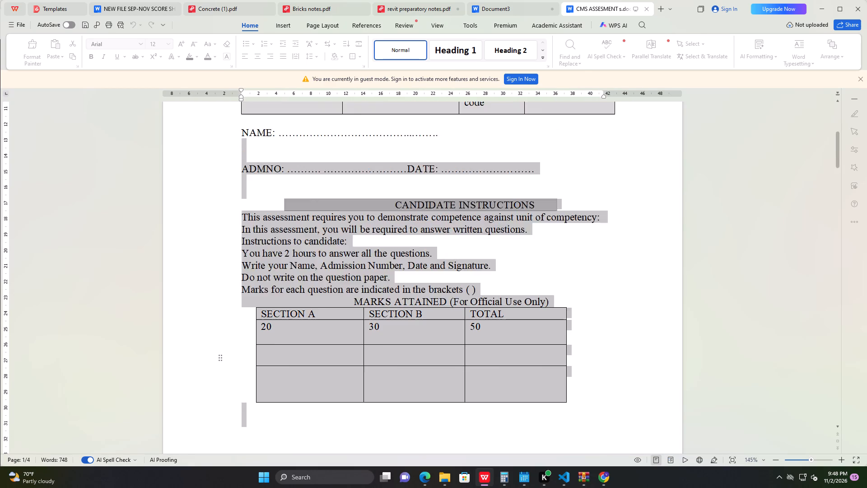
{"action": "left_click_drag", "start_coordinate": [341, 74], "coordinate": [320, 139]}
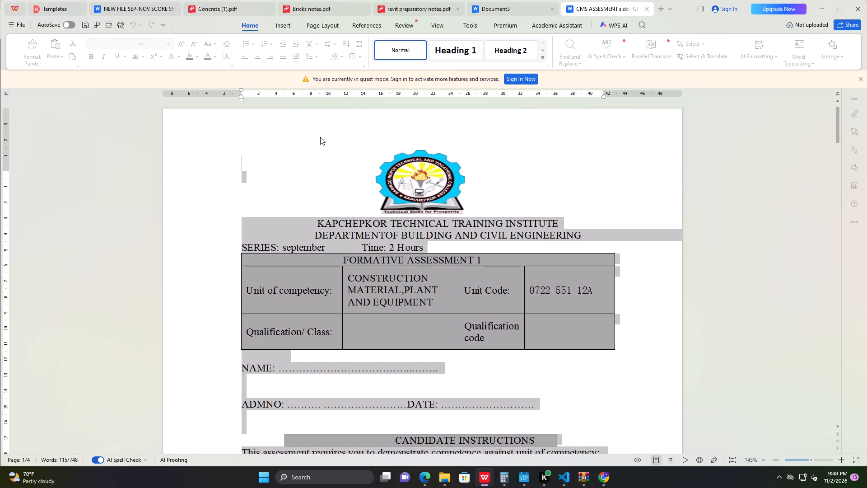
{"action": "key", "text": "ctrl+c"}
{"action": "left_click", "coordinate": [498, 8]}
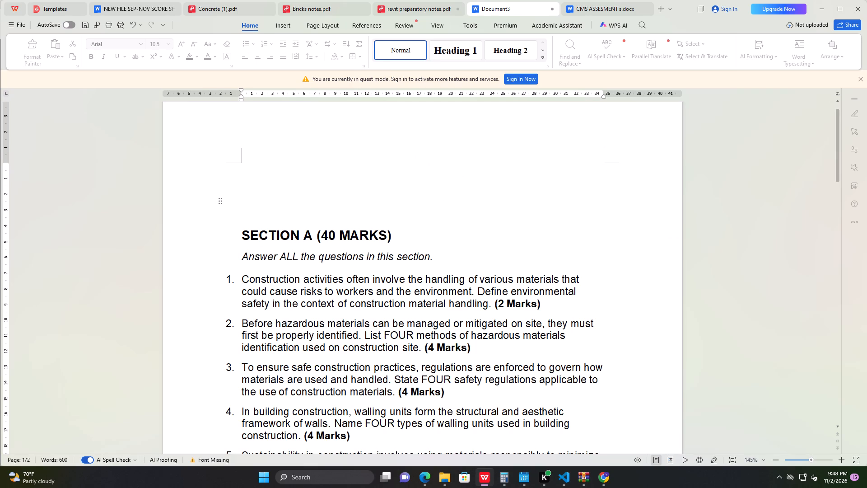
{"action": "key", "text": "ctrl+v"}
Insert two blank lines above the SECTION A (40 MARKS) heading to push it onto the second page.
{"action": "scroll", "coordinate": [380, 361], "scroll_direction": "down", "scroll_amount": 5}
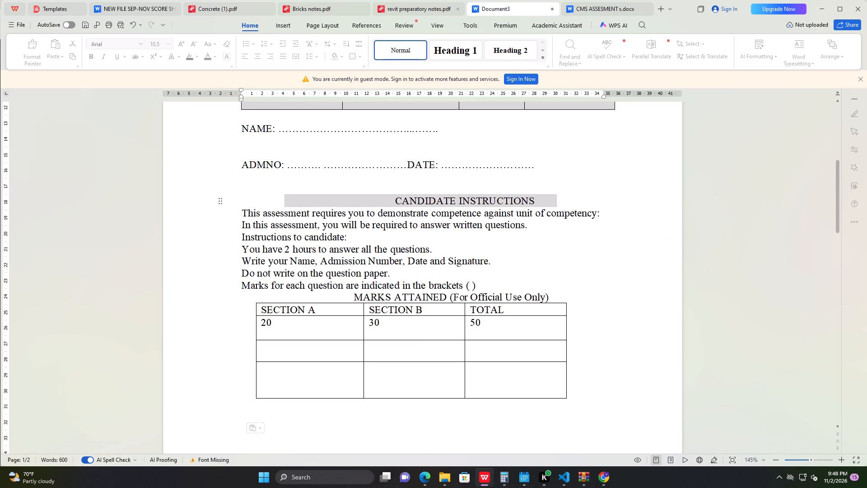
{"action": "scroll", "coordinate": [403, 337], "scroll_direction": "down", "scroll_amount": 3}
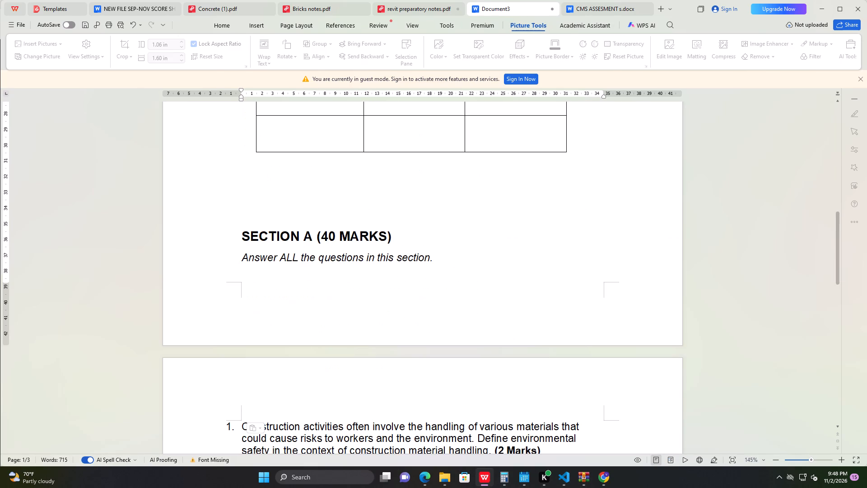
{"action": "left_click", "coordinate": [359, 194]}
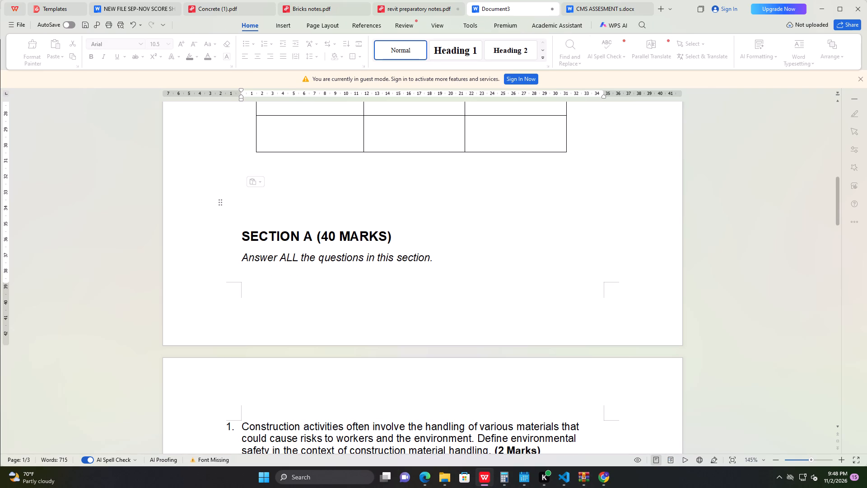
{"action": "key", "text": "Return"}
{"action": "key", "text": "Return"}
Update the MARKS ATTAINED table to 40 for Section A, 60 for Section B and 100 for the total.
{"action": "scroll", "coordinate": [340, 213], "scroll_direction": "up", "scroll_amount": 4}
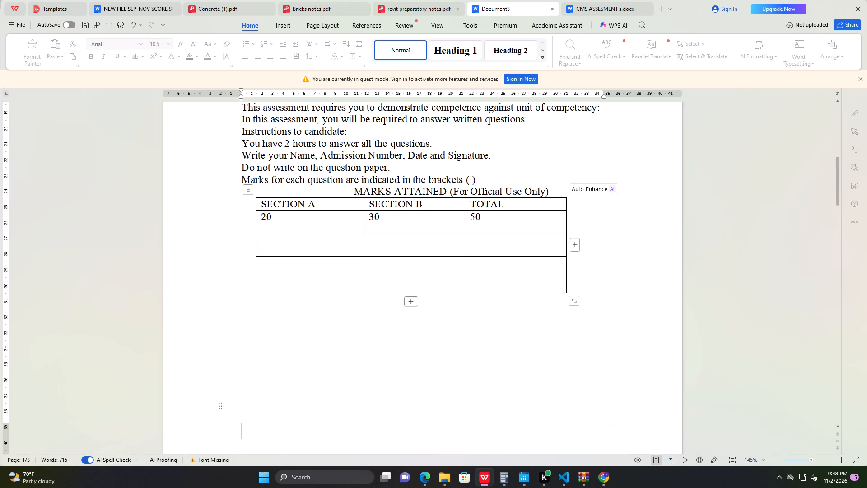
{"action": "left_click", "coordinate": [476, 215]}
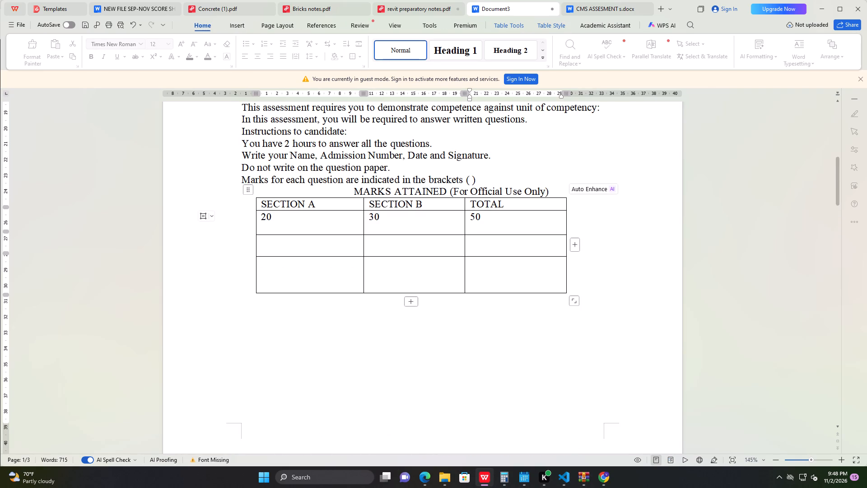
{"action": "key", "text": "BackSpace"}
{"action": "key", "text": "1"}
{"action": "key", "text": "0"}
{"action": "left_click", "coordinate": [374, 216]}
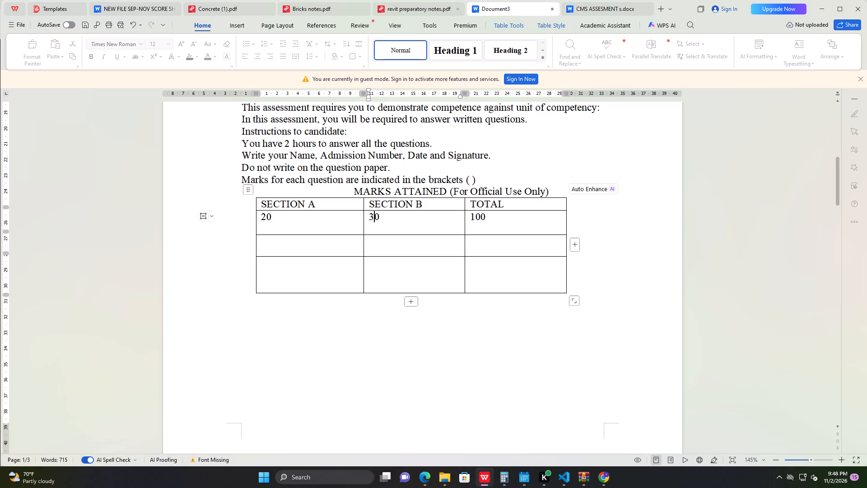
{"action": "key", "text": "BackSpace"}
{"action": "key", "text": "6"}
{"action": "left_click", "coordinate": [264, 215]}
{"action": "key", "text": "BackSpace"}
{"action": "key", "text": "4"}
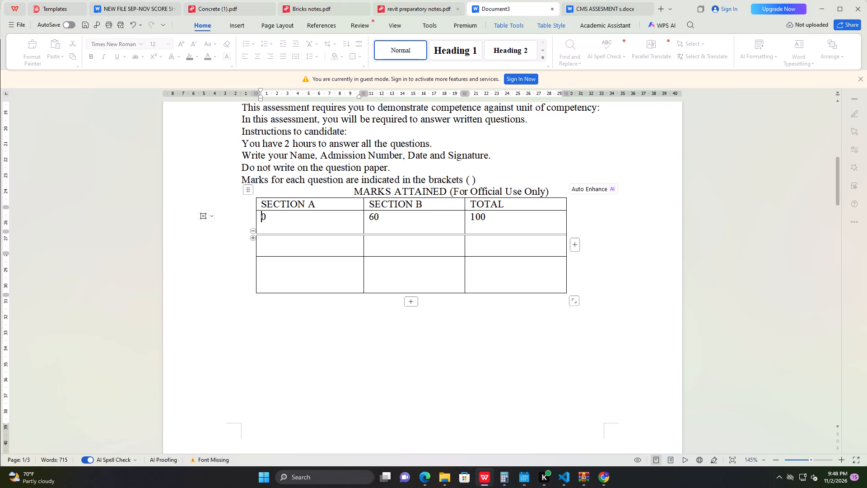
Insert two blank lines above the SECTION B (60 MARKS) heading to push it onto the third page.
{"action": "scroll", "coordinate": [298, 238], "scroll_direction": "down", "scroll_amount": 13}
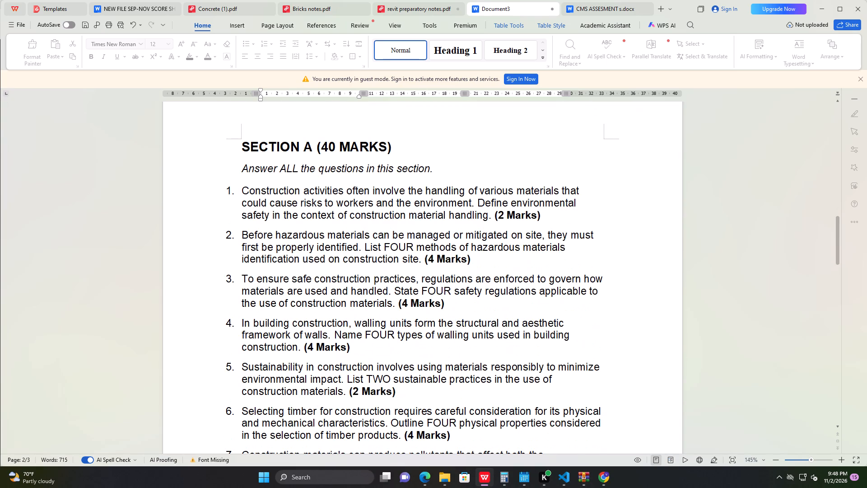
{"action": "scroll", "coordinate": [291, 249], "scroll_direction": "down", "scroll_amount": 13}
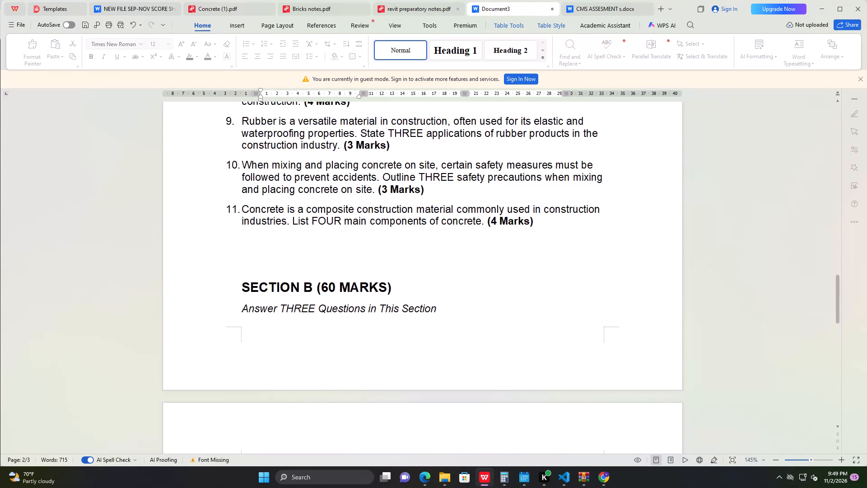
{"action": "left_click", "coordinate": [289, 260]}
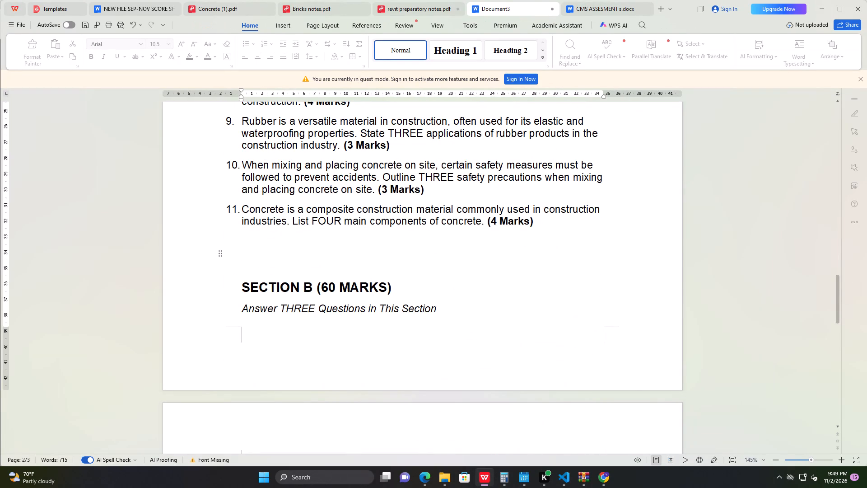
{"action": "key", "text": "Return"}
{"action": "key", "text": "Return"}
Delete the closing text after the last question that offers to draft answers or marking schemes.
{"action": "scroll", "coordinate": [292, 232], "scroll_direction": "down", "scroll_amount": 5}
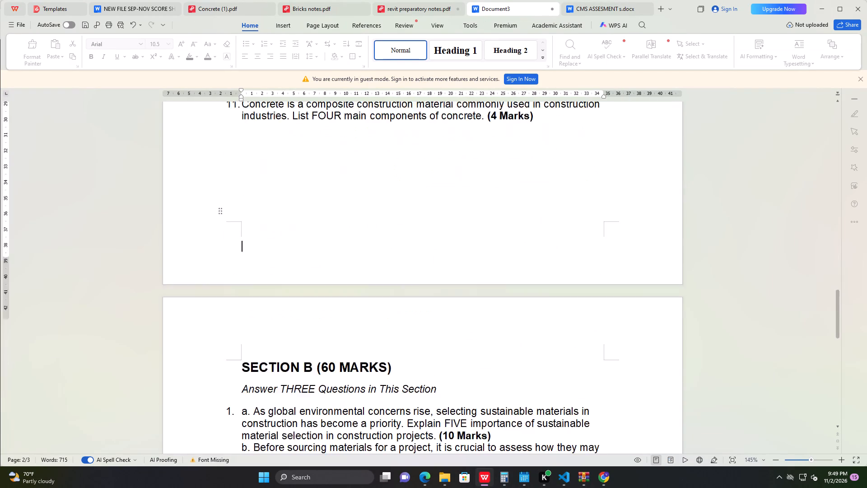
{"action": "scroll", "coordinate": [291, 232], "scroll_direction": "down", "scroll_amount": 15}
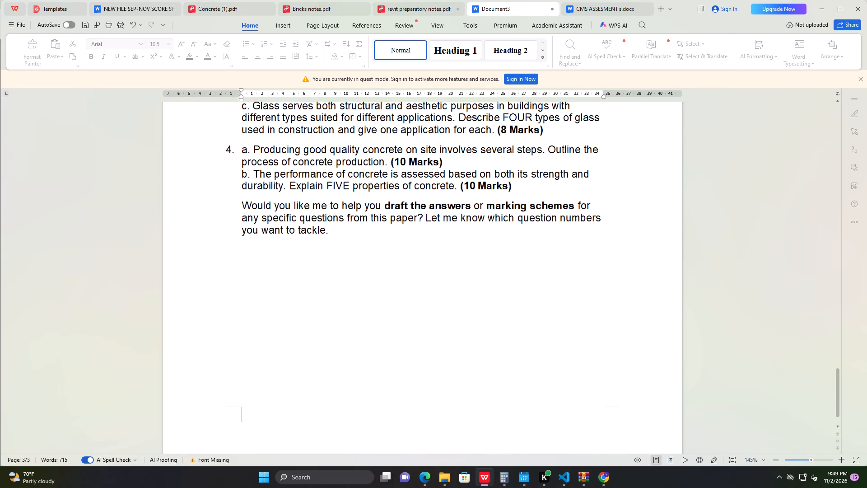
{"action": "left_click_drag", "start_coordinate": [325, 232], "coordinate": [256, 209]}
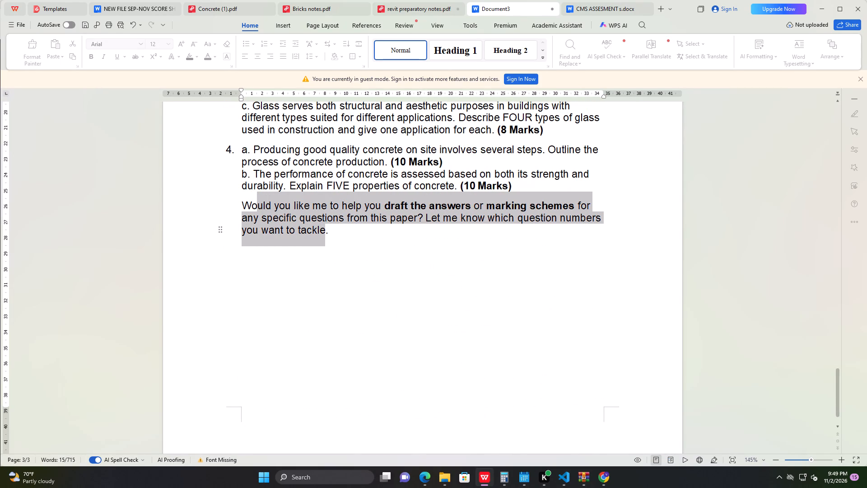
{"action": "left_click_drag", "start_coordinate": [256, 209], "coordinate": [244, 208]}
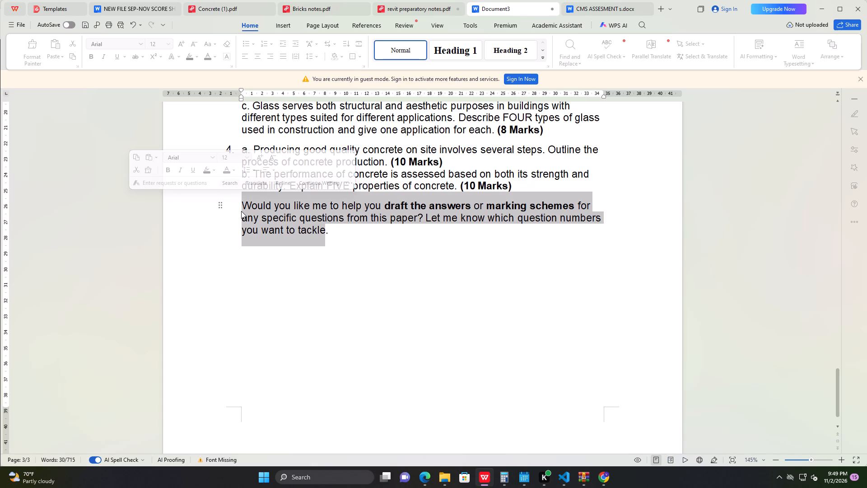
{"action": "key", "text": "BackSpace"}
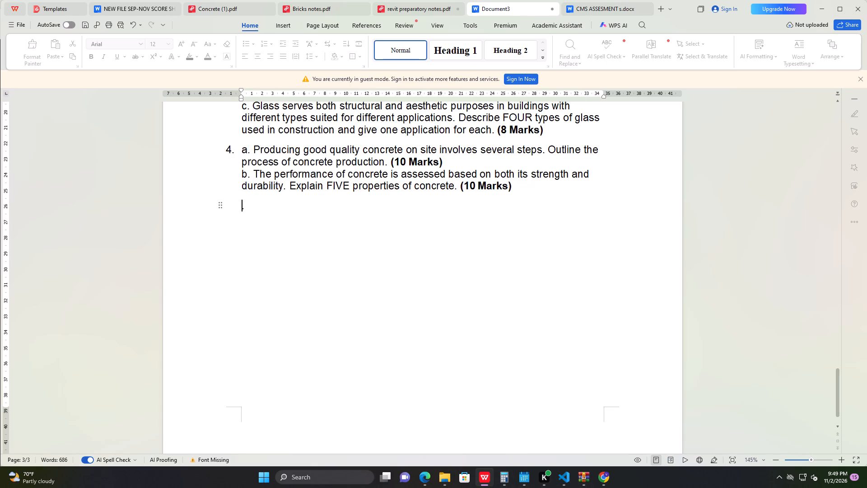
Continue the Section B question numbering from the Section A list.
{"action": "scroll", "coordinate": [224, 227], "scroll_direction": "up", "scroll_amount": 11}
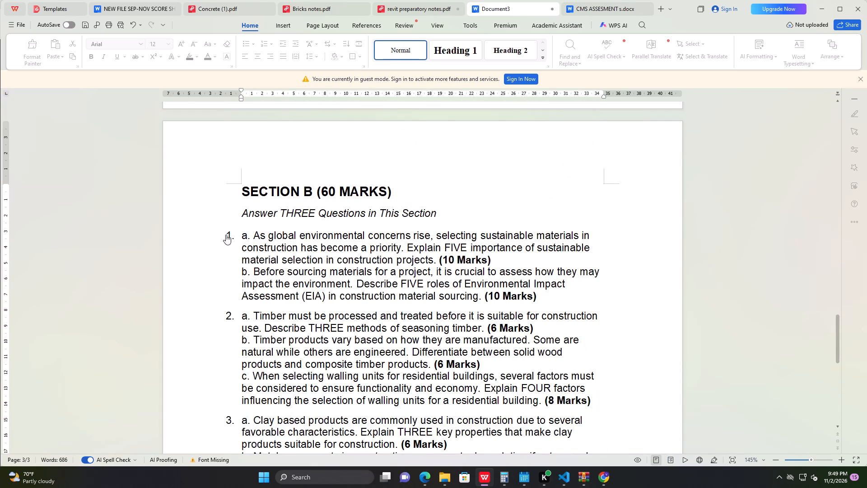
{"action": "left_click", "coordinate": [227, 235]}
{"action": "right_click", "coordinate": [227, 235]}
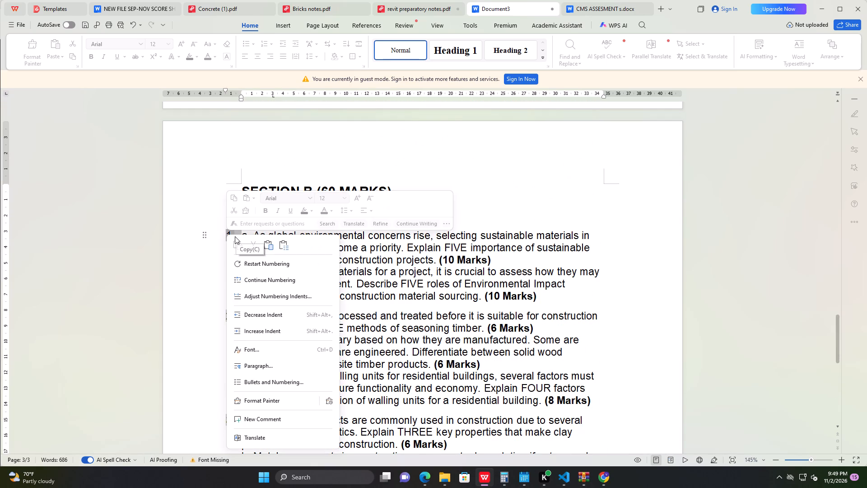
{"action": "left_click", "coordinate": [252, 281]}
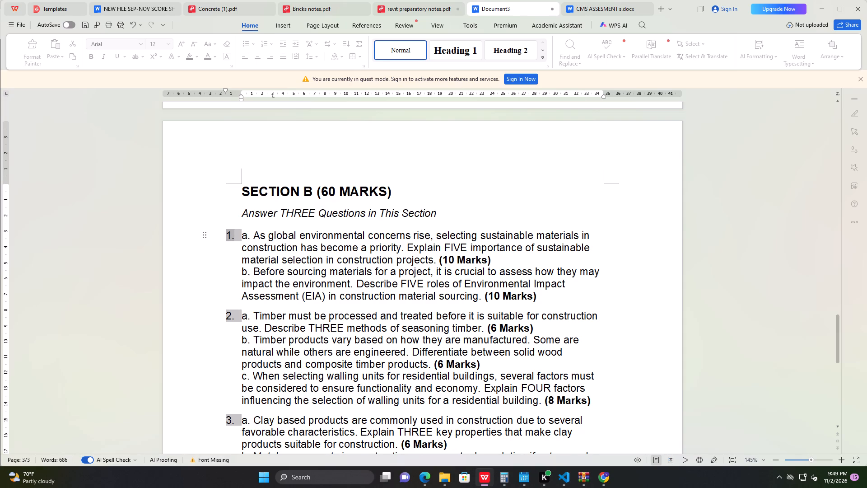
Review the question numbering in Section B and look back through Section A to the cover page.
{"action": "scroll", "coordinate": [226, 247], "scroll_direction": "up", "scroll_amount": 3}
{"action": "scroll", "coordinate": [225, 258], "scroll_direction": "down", "scroll_amount": 7}
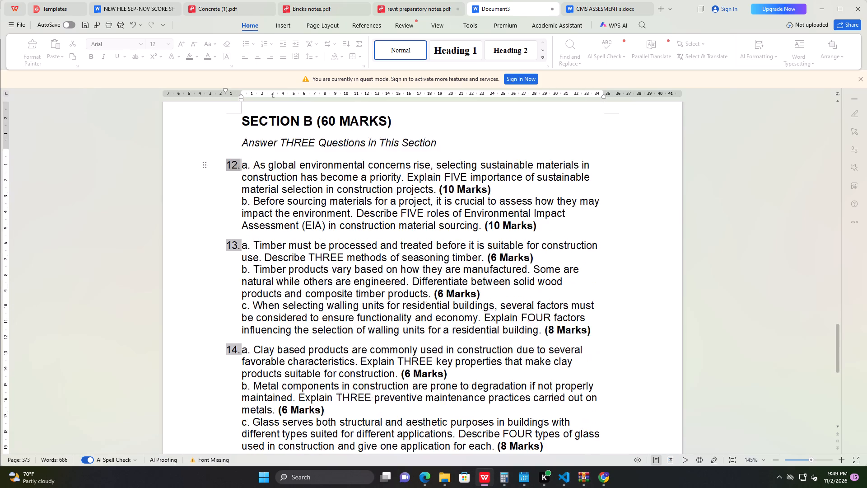
{"action": "scroll", "coordinate": [228, 255], "scroll_direction": "down", "scroll_amount": 2}
{"action": "scroll", "coordinate": [225, 261], "scroll_direction": "up", "scroll_amount": 17}
{"action": "scroll", "coordinate": [223, 264], "scroll_direction": "up", "scroll_amount": 4}
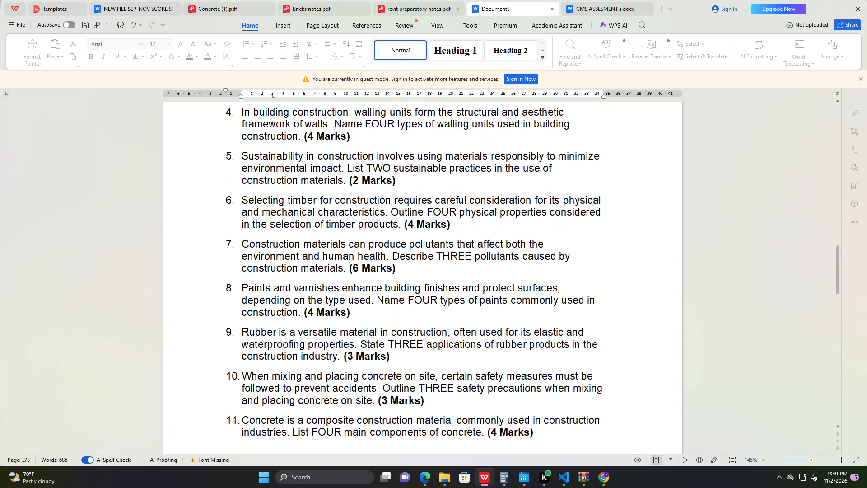
{"action": "scroll", "coordinate": [225, 264], "scroll_direction": "up", "scroll_amount": 16}
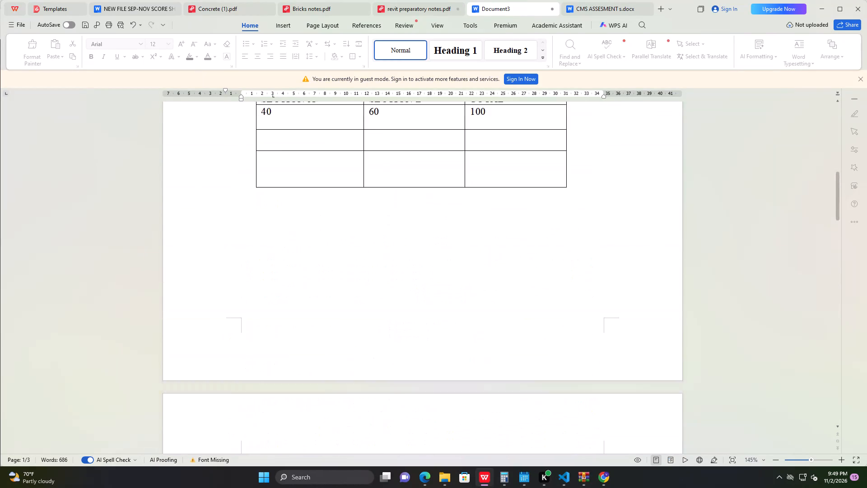
{"action": "scroll", "coordinate": [224, 265], "scroll_direction": "up", "scroll_amount": 7}
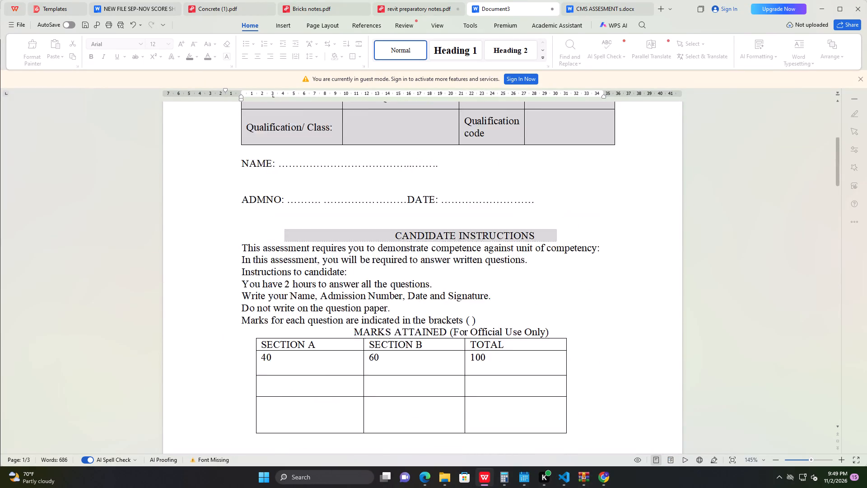
{"action": "scroll", "coordinate": [236, 273], "scroll_direction": "up", "scroll_amount": 2}
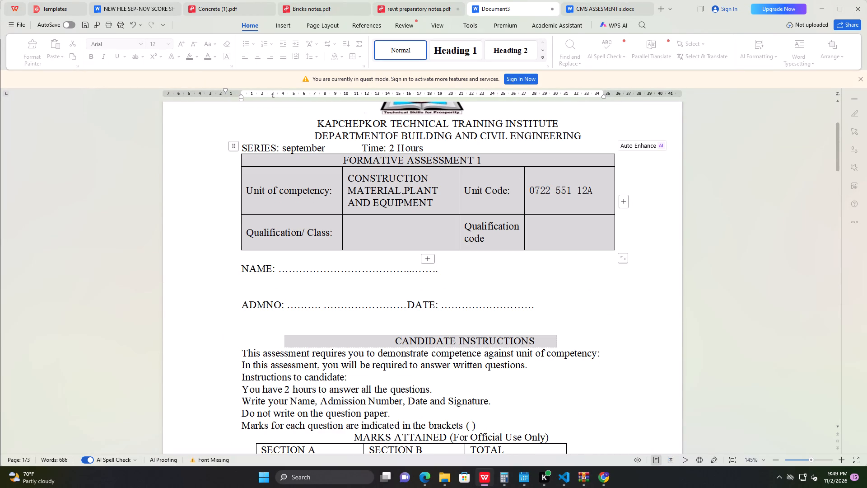
Change the unit of competency in the cover page table to CONSTRUCTION MATERIAL SCIENCE II.
{"action": "left_click_drag", "start_coordinate": [434, 205], "coordinate": [364, 200]}
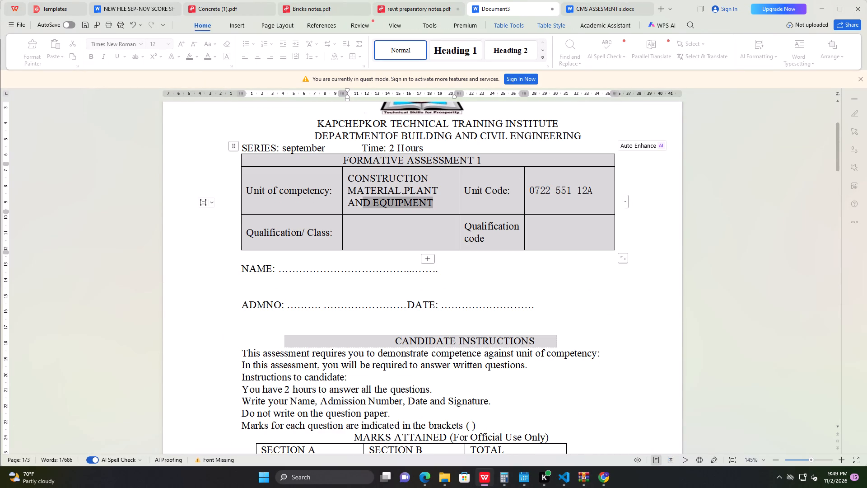
{"action": "left_click_drag", "start_coordinate": [364, 200], "coordinate": [399, 191]}
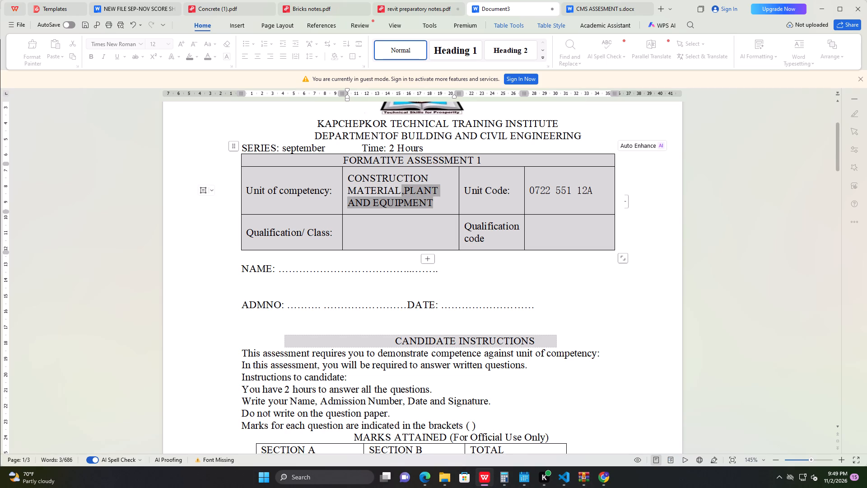
{"action": "left_click_drag", "start_coordinate": [399, 191], "coordinate": [401, 191]}
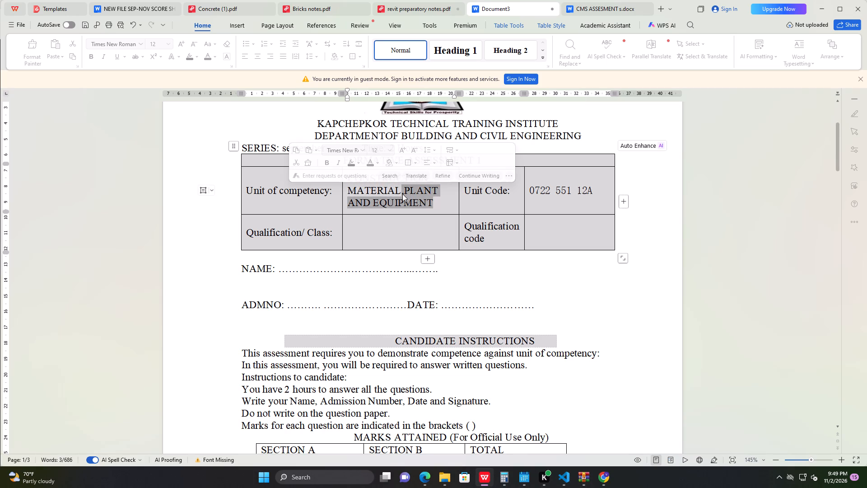
{"action": "key", "text": "BackSpace"}
{"action": "key", "text": "space"}
{"action": "type", "text": "s"}
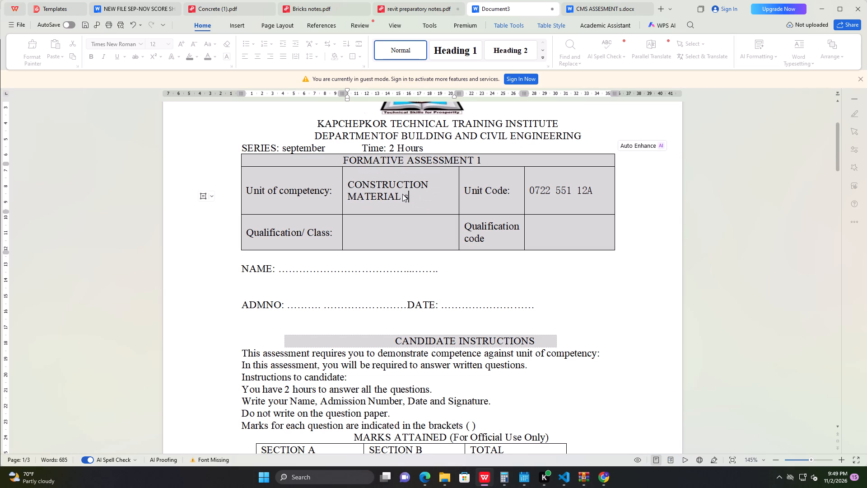
{"action": "type", "text": "cience"}
{"action": "key", "text": "space"}
{"action": "type", "text": "ii"}
{"action": "key", "text": "BackSpace"}
{"action": "key", "text": "BackSpace"}
{"action": "key", "text": "BackSpace"}
{"action": "key", "text": "BackSpace"}
{"action": "key", "text": "BackSpace"}
{"action": "key", "text": "BackSpace"}
{"action": "key", "text": "BackSpace"}
{"action": "key", "text": "BackSpace"}
{"action": "key", "text": "BackSpace"}
{"action": "key", "text": "BackSpace"}
{"action": "key", "text": "s"}
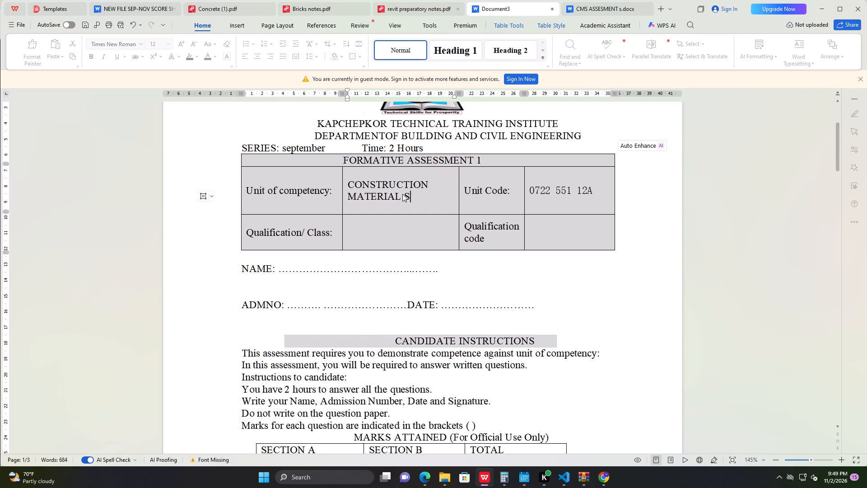
{"action": "type", "text": "CIENCE"}
{"action": "key", "text": "space"}
{"action": "type", "text": "II"}
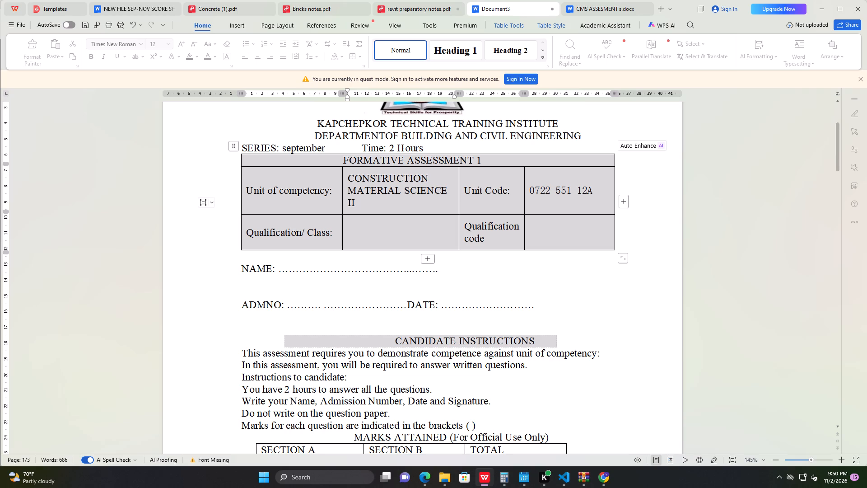
Change the assessment number in the cover page table's heading to read FORMATIVE ASSESSMENT 3.
{"action": "left_click", "coordinate": [480, 162]}
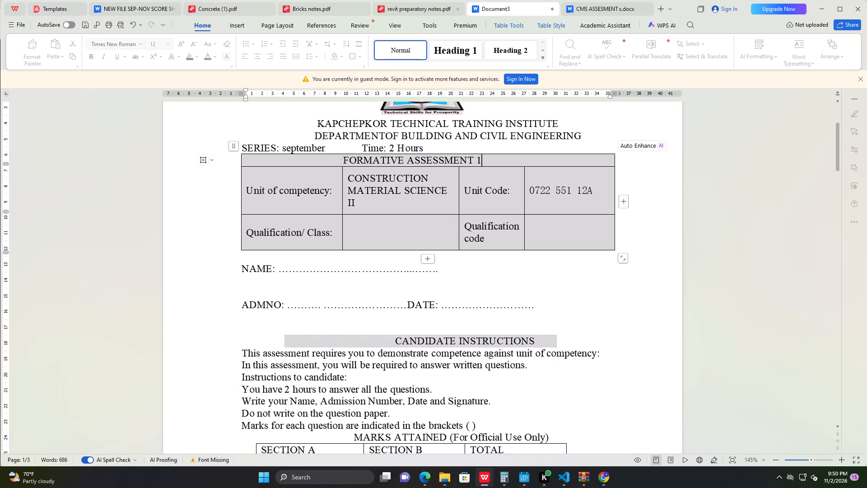
{"action": "key", "text": "BackSpace"}
{"action": "key", "text": "3"}
{"action": "scroll", "coordinate": [280, 192], "scroll_direction": "up", "scroll_amount": 6}
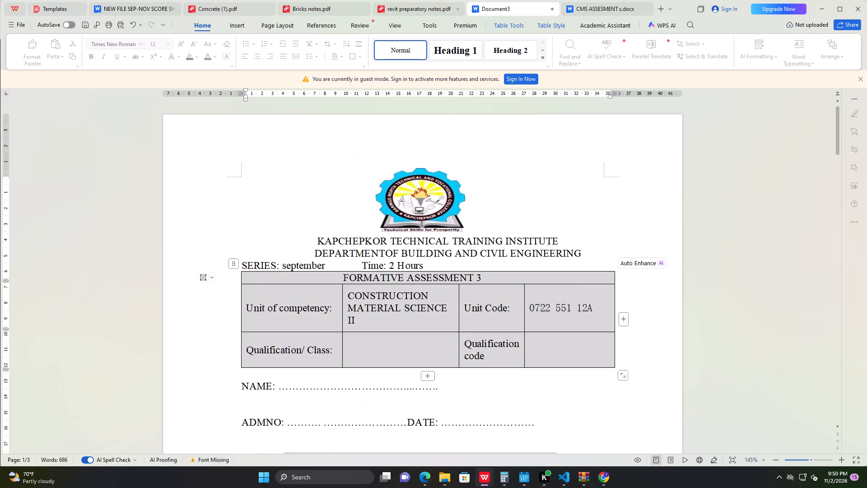
{"action": "scroll", "coordinate": [280, 197], "scroll_direction": "down", "scroll_amount": 4}
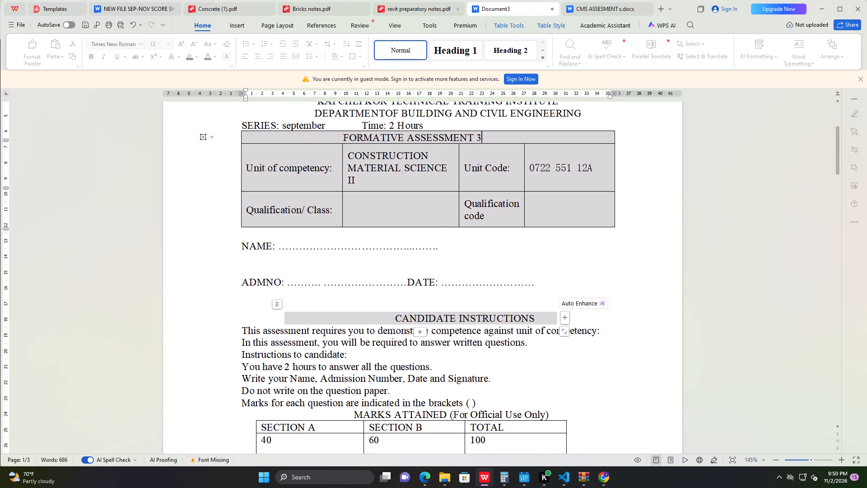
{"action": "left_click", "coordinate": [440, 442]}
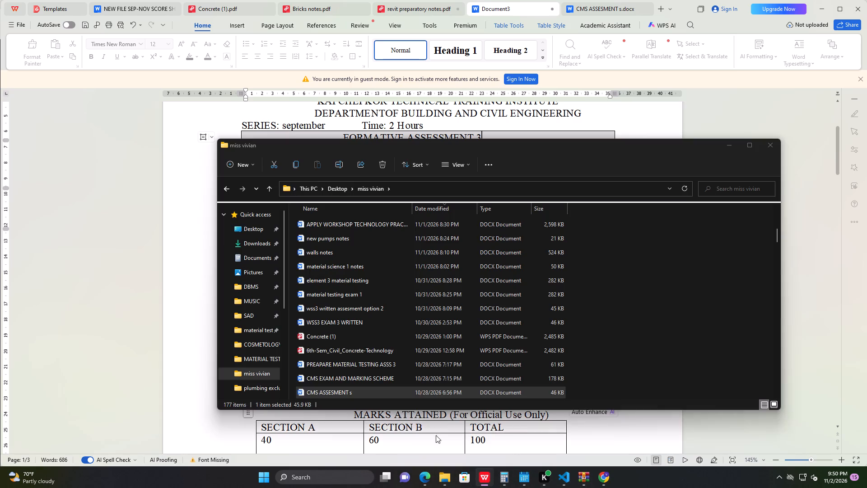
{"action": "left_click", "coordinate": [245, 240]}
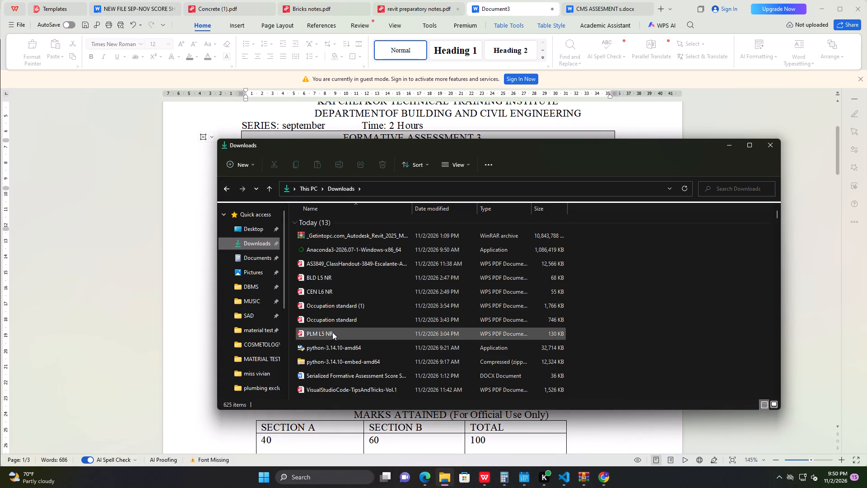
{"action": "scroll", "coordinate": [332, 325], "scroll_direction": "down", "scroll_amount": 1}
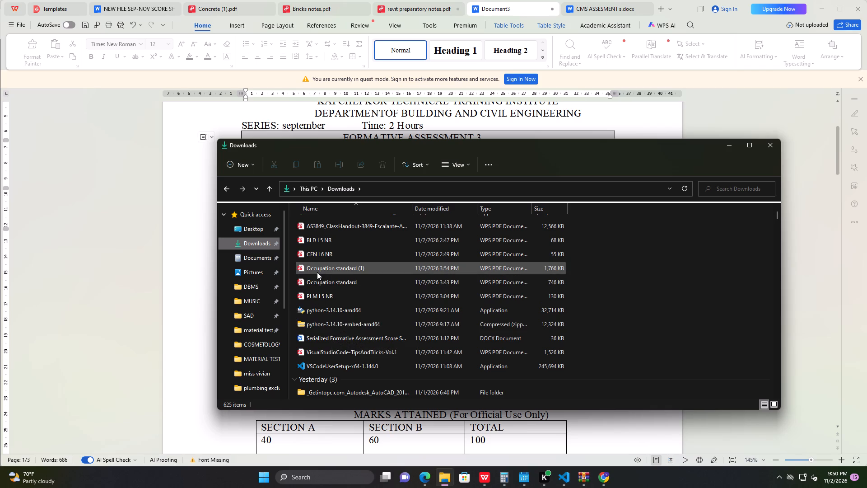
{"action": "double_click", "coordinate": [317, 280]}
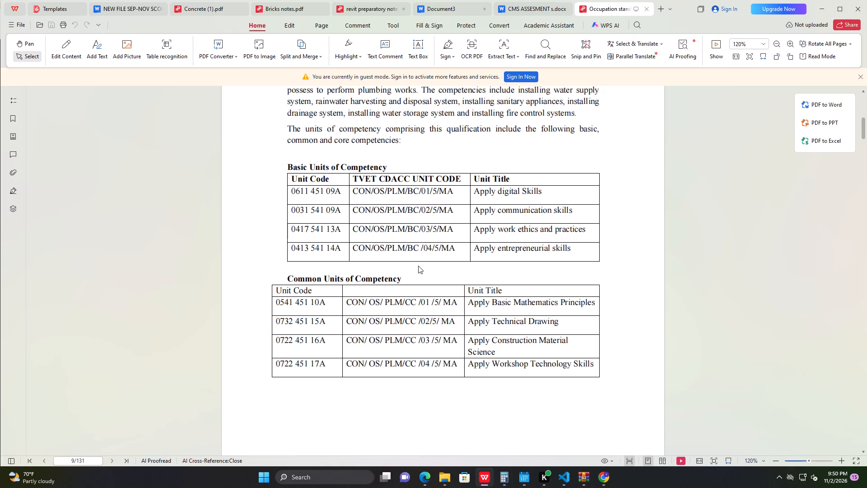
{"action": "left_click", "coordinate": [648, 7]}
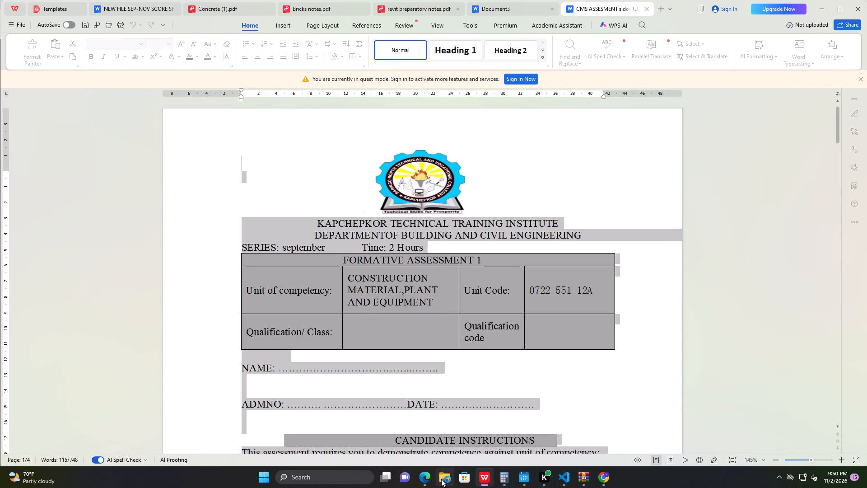
Open the Occupation standard (1) PDF from the Downloads folder.
{"action": "left_click", "coordinate": [438, 435]}
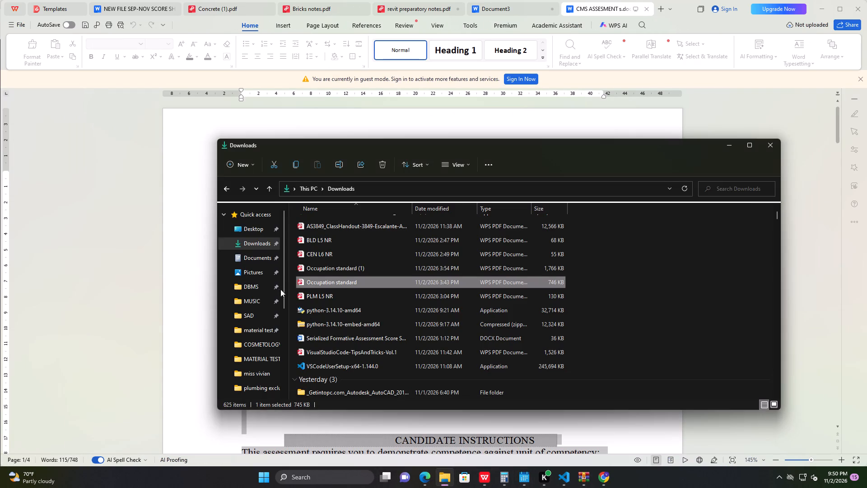
{"action": "double_click", "coordinate": [328, 270]}
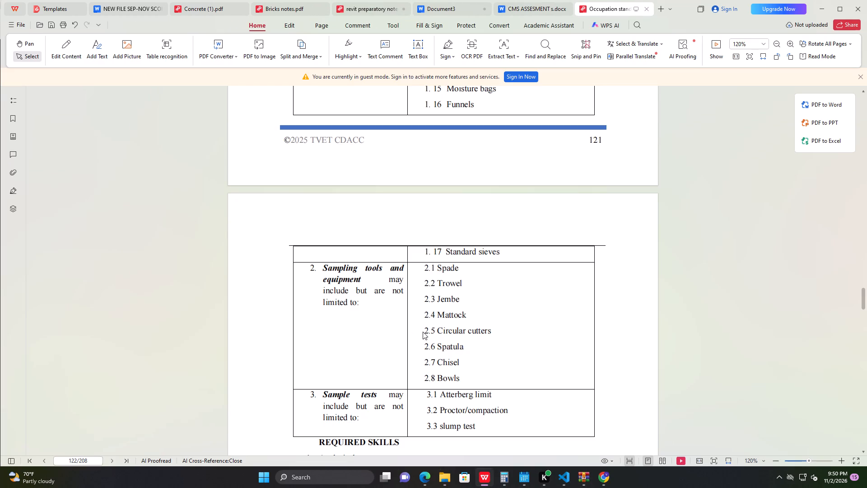
Copy the TVET CDACC unit code CON/OS/CEN/CC/08/6/MA for Apply Construction Materials Science II from the Common Units of Competency table.
{"action": "scroll", "coordinate": [420, 311], "scroll_direction": "up", "scroll_amount": 13}
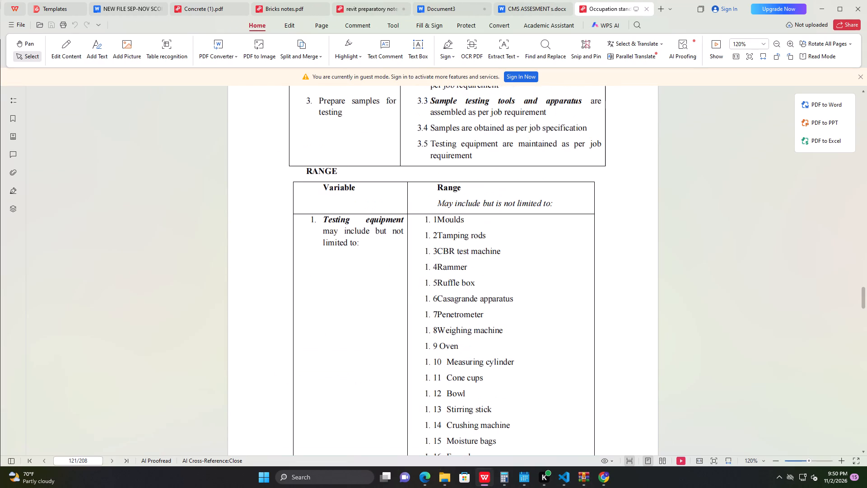
{"action": "scroll", "coordinate": [547, 206], "scroll_direction": "up", "scroll_amount": 20}
{"action": "scroll", "coordinate": [547, 206], "scroll_direction": "up", "scroll_amount": 4}
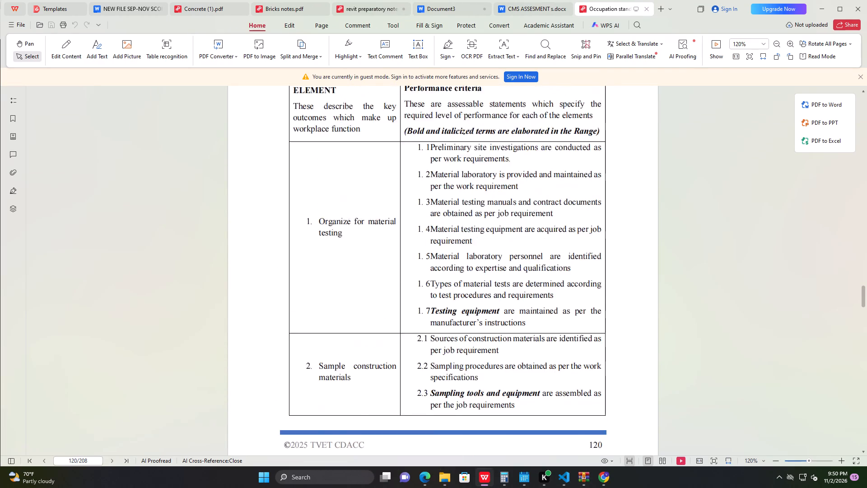
{"action": "scroll", "coordinate": [541, 234], "scroll_direction": "up", "scroll_amount": 19}
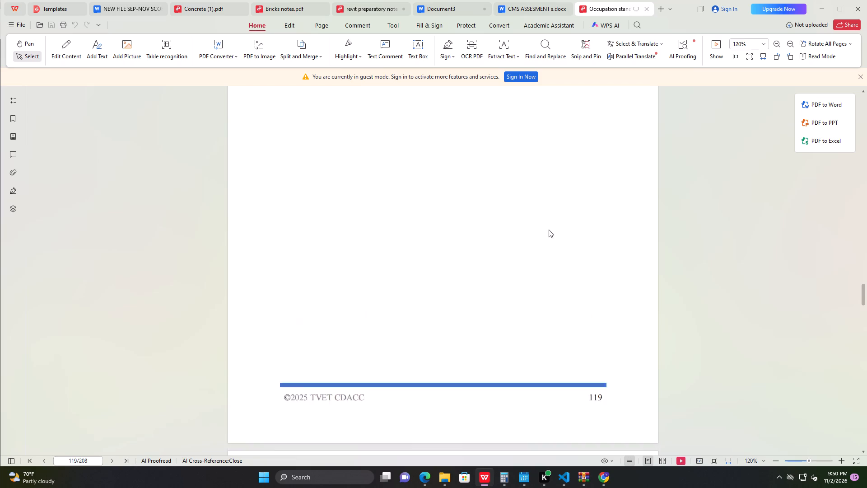
{"action": "scroll", "coordinate": [549, 230], "scroll_direction": "up", "scroll_amount": 5}
{"action": "left_click_drag", "start_coordinate": [864, 294], "coordinate": [858, 254]}
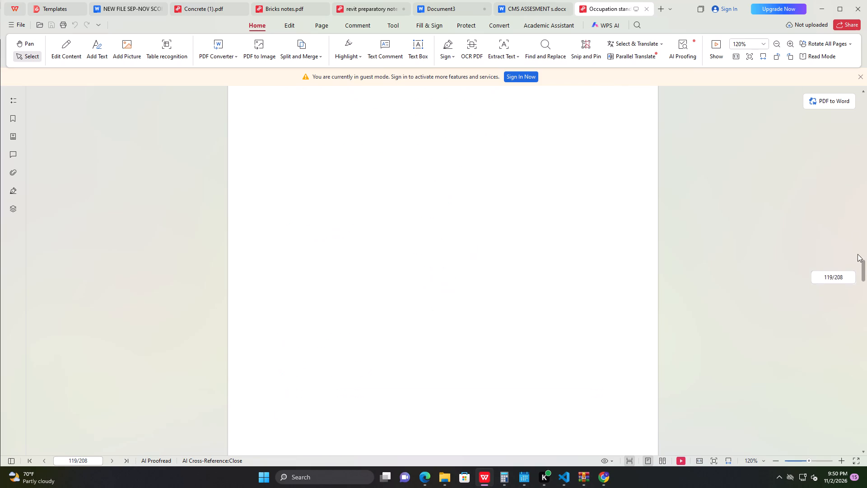
{"action": "left_click_drag", "start_coordinate": [858, 254], "coordinate": [852, 121]}
{"action": "scroll", "coordinate": [301, 419], "scroll_direction": "up", "scroll_amount": 2}
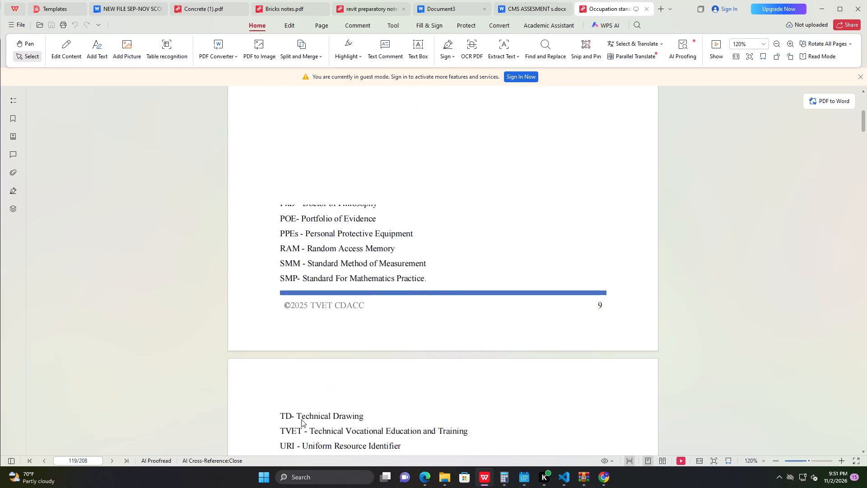
{"action": "scroll", "coordinate": [301, 419], "scroll_direction": "up", "scroll_amount": 7}
{"action": "scroll", "coordinate": [290, 422], "scroll_direction": "down", "scroll_amount": 9}
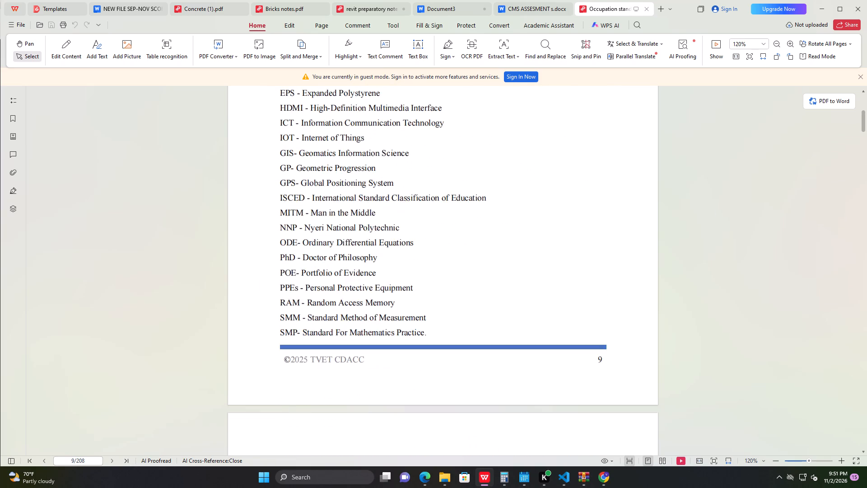
{"action": "scroll", "coordinate": [277, 416], "scroll_direction": "down", "scroll_amount": 20}
{"action": "scroll", "coordinate": [277, 416], "scroll_direction": "down", "scroll_amount": 14}
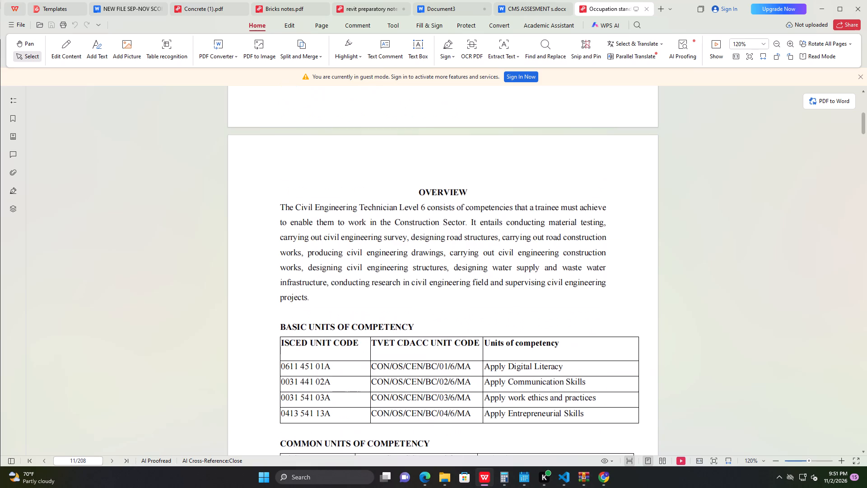
{"action": "scroll", "coordinate": [281, 399], "scroll_direction": "down", "scroll_amount": 7}
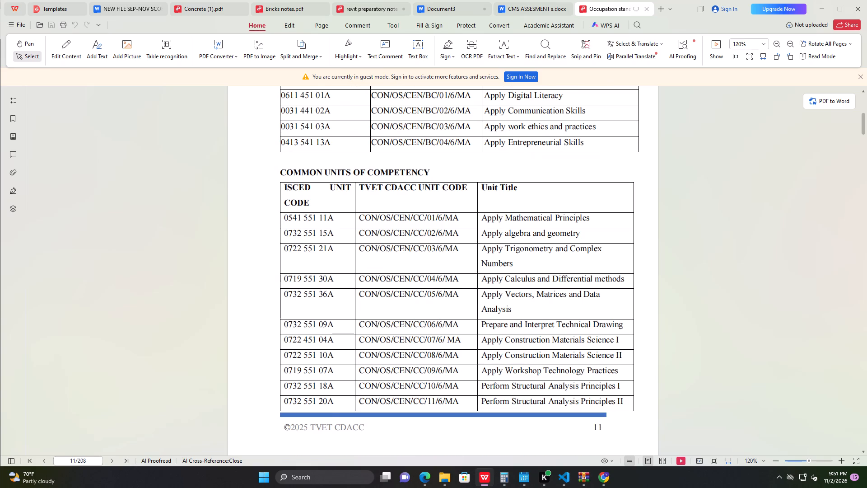
{"action": "scroll", "coordinate": [498, 321], "scroll_direction": "up", "scroll_amount": 4}
{"action": "scroll", "coordinate": [494, 366], "scroll_direction": "down", "scroll_amount": 4}
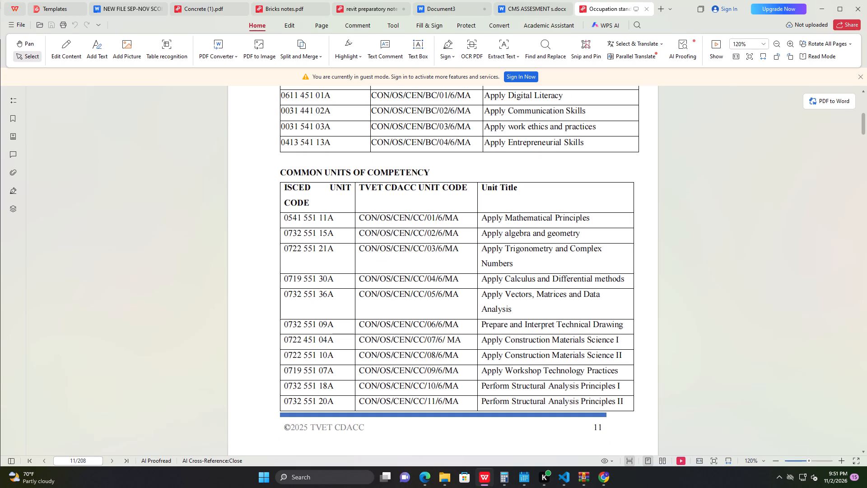
{"action": "left_click_drag", "start_coordinate": [460, 357], "coordinate": [426, 359]}
{"action": "left_click_drag", "start_coordinate": [360, 358], "coordinate": [411, 353]}
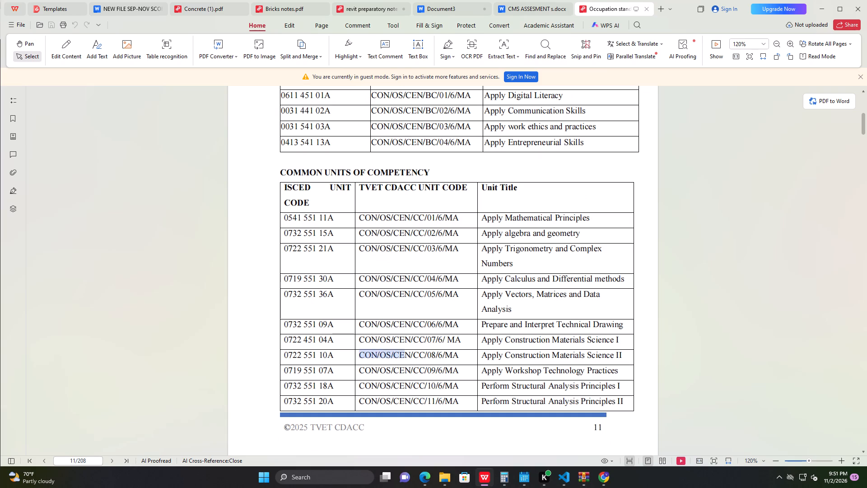
{"action": "left_click_drag", "start_coordinate": [411, 353], "coordinate": [457, 358]}
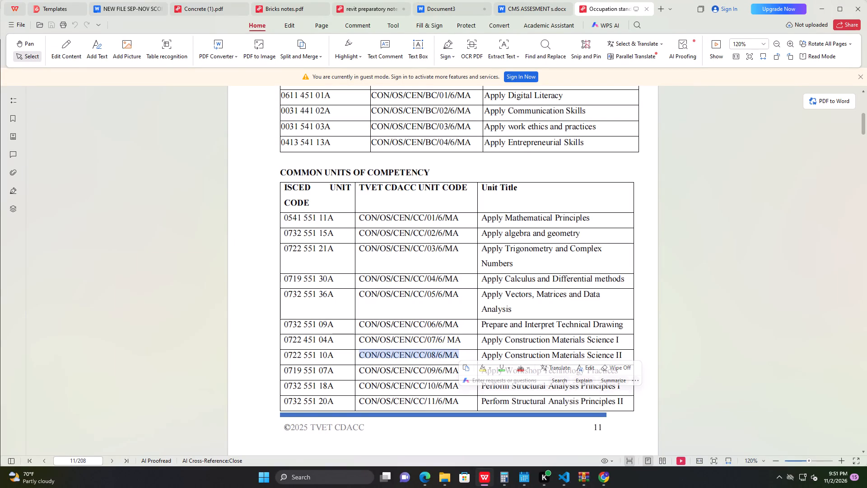
{"action": "key", "text": "ctrl+c"}
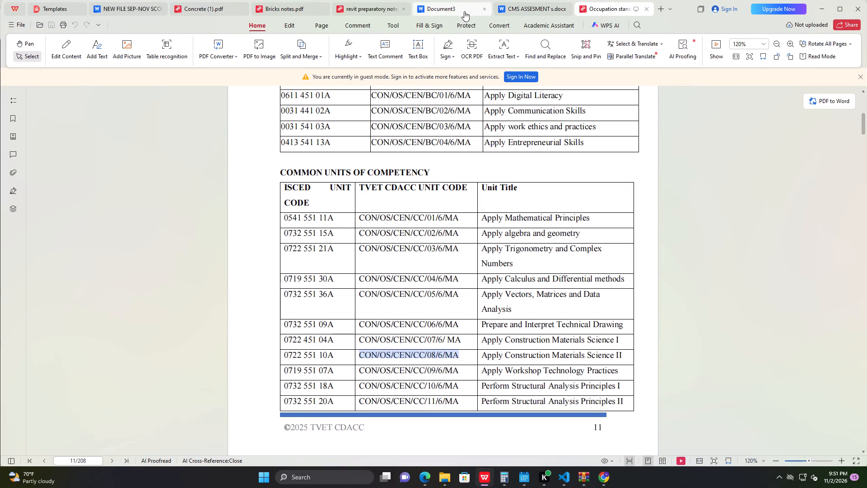
Paste the copied code CON/OS/CEN/CC/08/6/MA into the empty Qualification code cell of Document3's cover page table.
{"action": "left_click", "coordinate": [453, 9]}
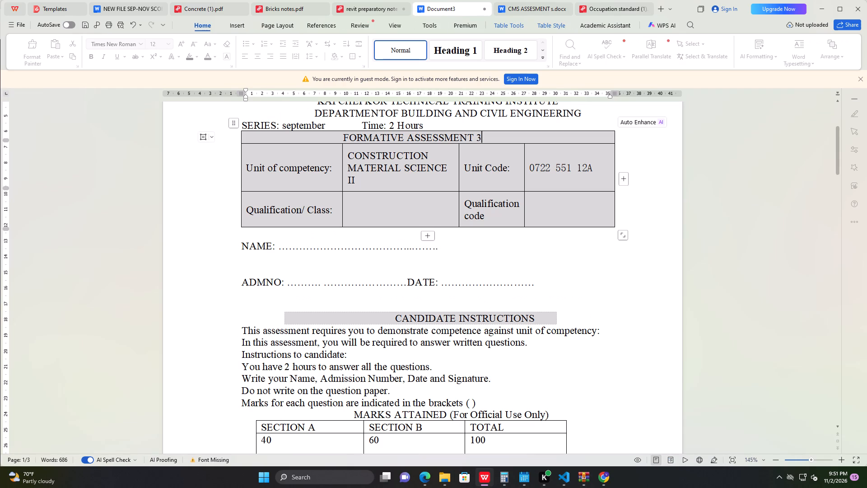
{"action": "scroll", "coordinate": [385, 188], "scroll_direction": "up", "scroll_amount": 7}
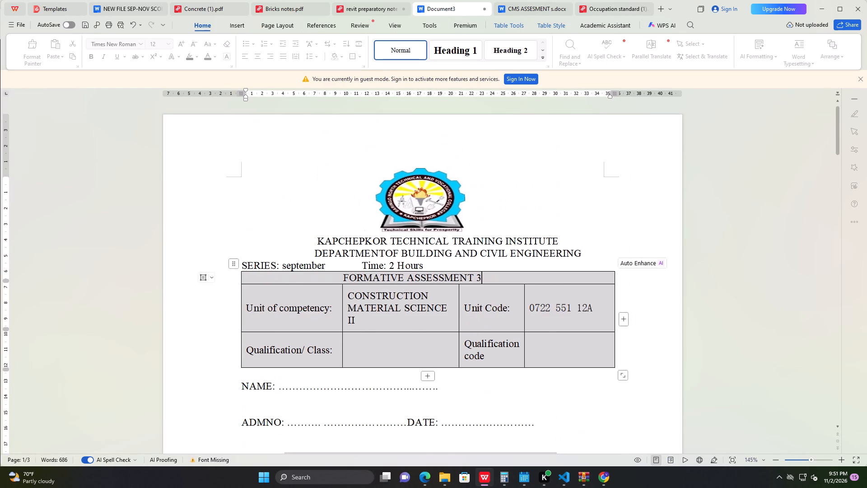
{"action": "scroll", "coordinate": [376, 189], "scroll_direction": "up", "scroll_amount": 2}
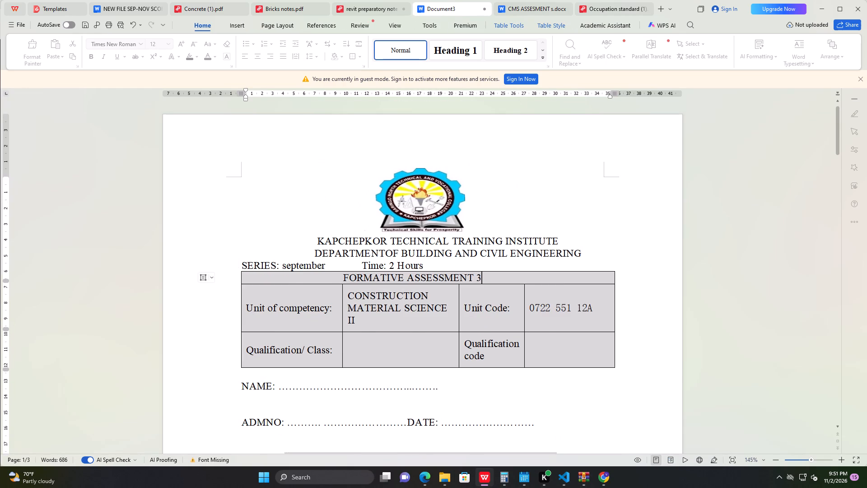
{"action": "scroll", "coordinate": [376, 189], "scroll_direction": "down", "scroll_amount": 3}
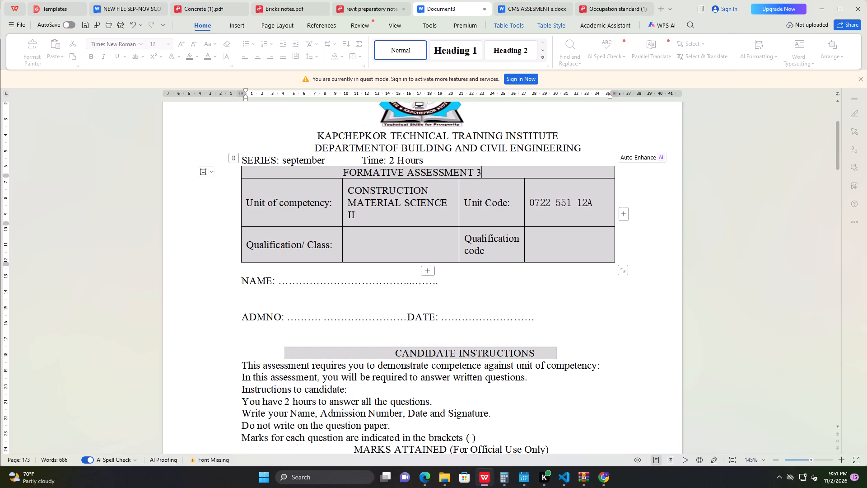
{"action": "left_click", "coordinate": [540, 240]}
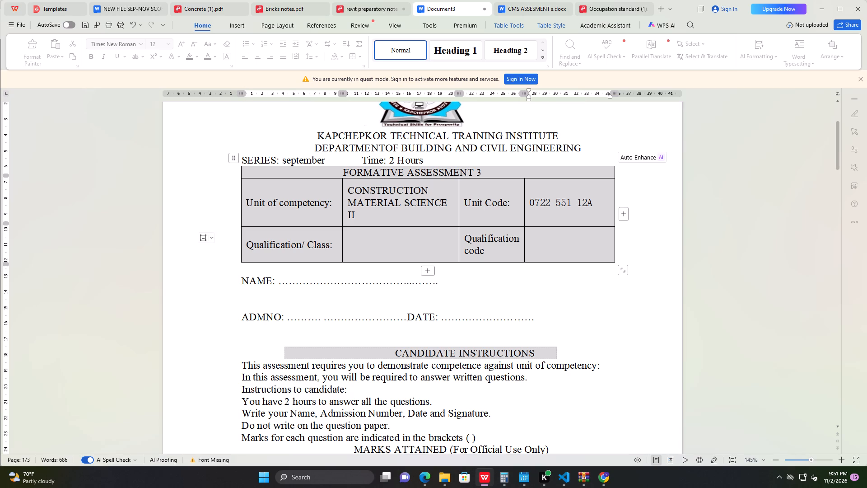
{"action": "key", "text": "ctrl+v"}
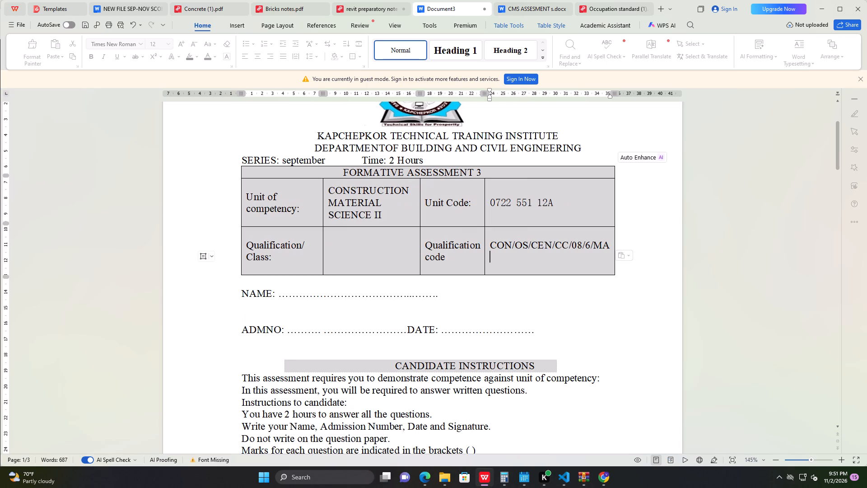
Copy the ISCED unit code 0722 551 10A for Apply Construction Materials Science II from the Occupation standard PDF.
{"action": "left_click", "coordinate": [559, 211]}
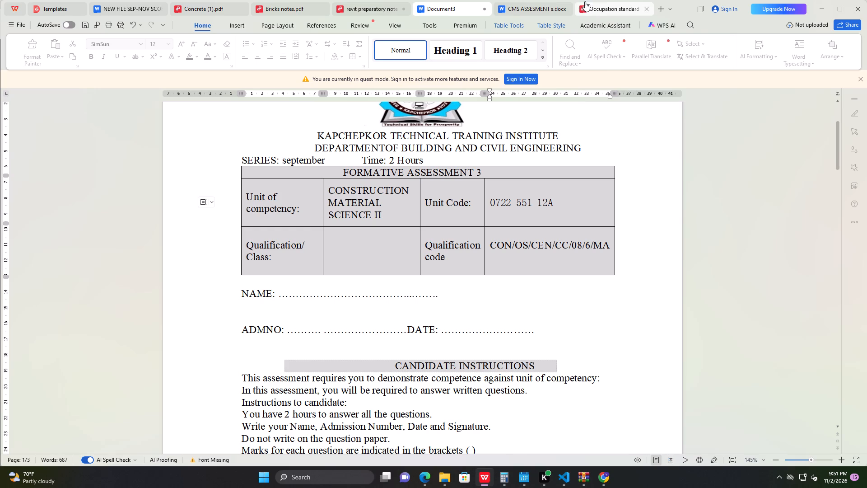
{"action": "left_click", "coordinate": [598, 6]}
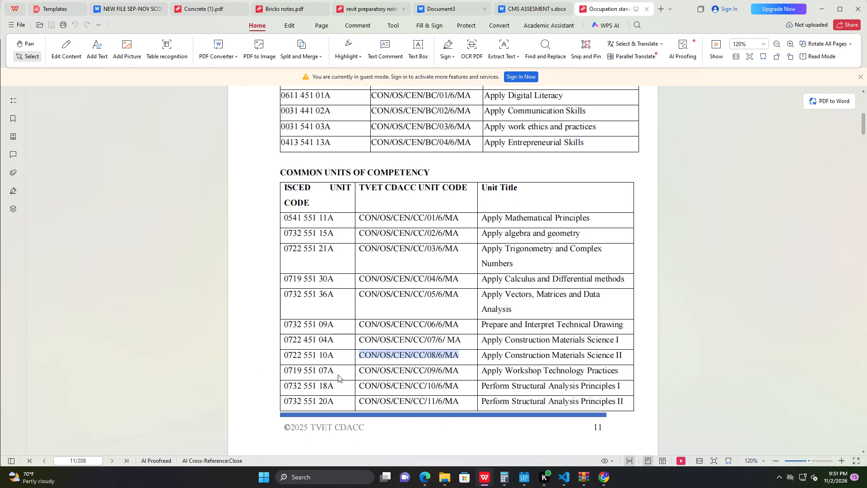
{"action": "left_click_drag", "start_coordinate": [339, 360], "coordinate": [284, 360]}
{"action": "left_click", "coordinate": [345, 359]}
{"action": "left_click_drag", "start_coordinate": [284, 358], "coordinate": [332, 356]}
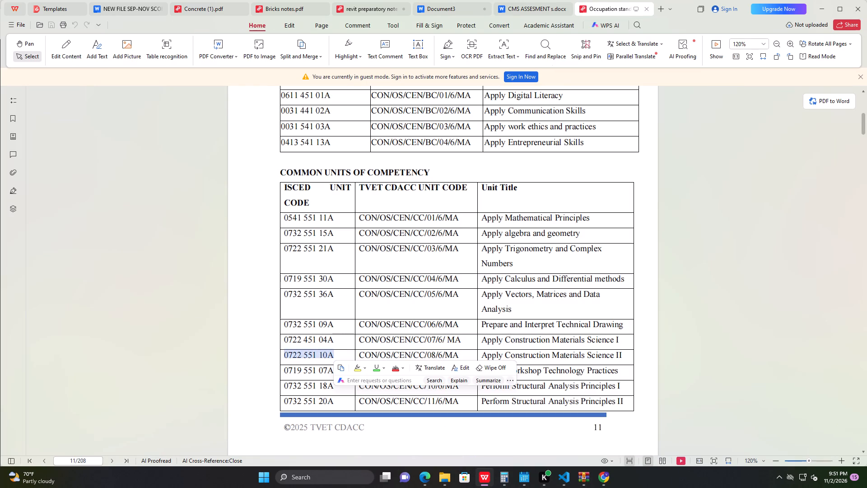
{"action": "key", "text": "ctrl+c"}
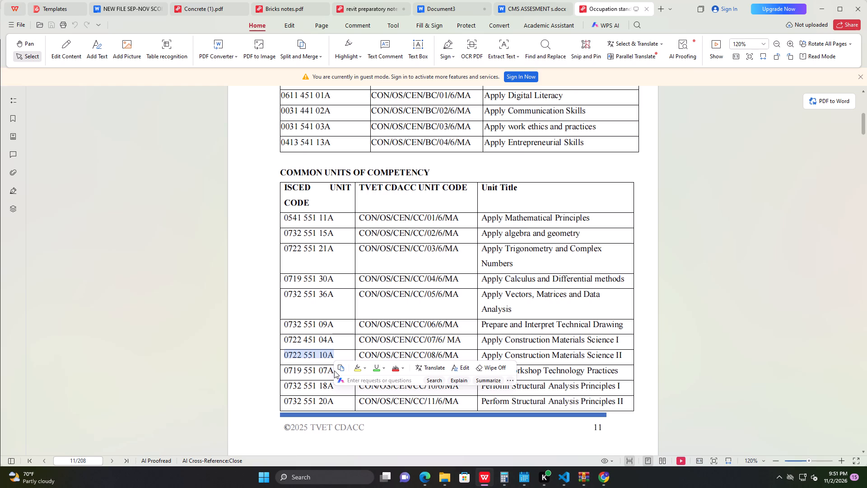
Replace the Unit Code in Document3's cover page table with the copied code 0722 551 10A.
{"action": "left_click", "coordinate": [447, 4]}
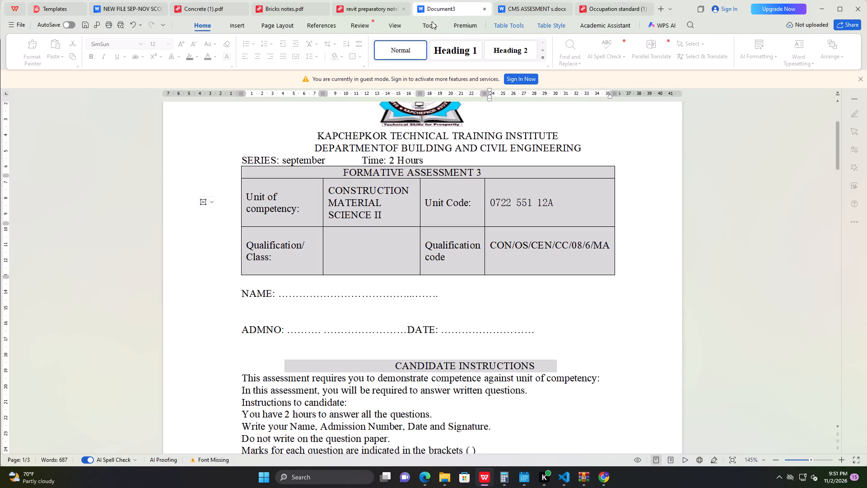
{"action": "left_click_drag", "start_coordinate": [564, 202], "coordinate": [533, 205]}
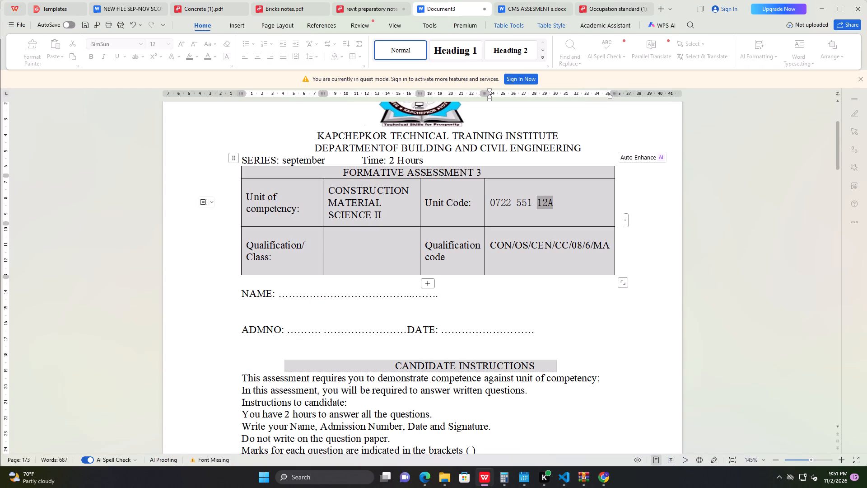
{"action": "left_click_drag", "start_coordinate": [533, 205], "coordinate": [492, 208]}
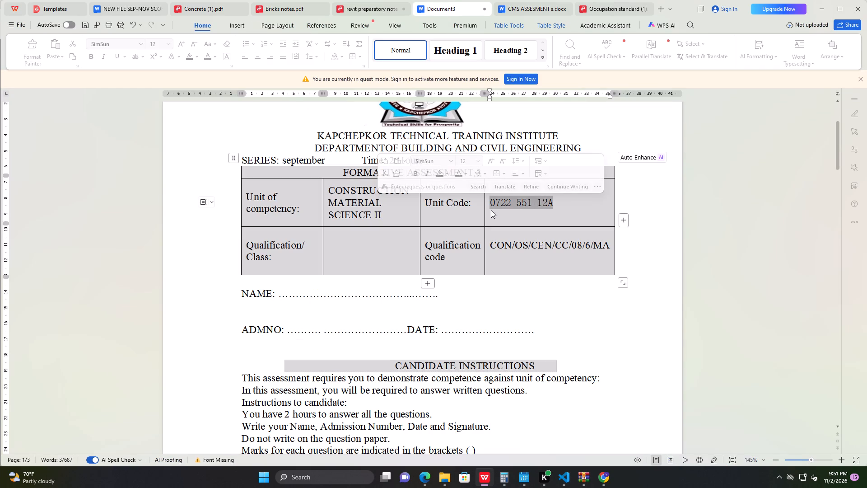
{"action": "key", "text": "ctrl+v"}
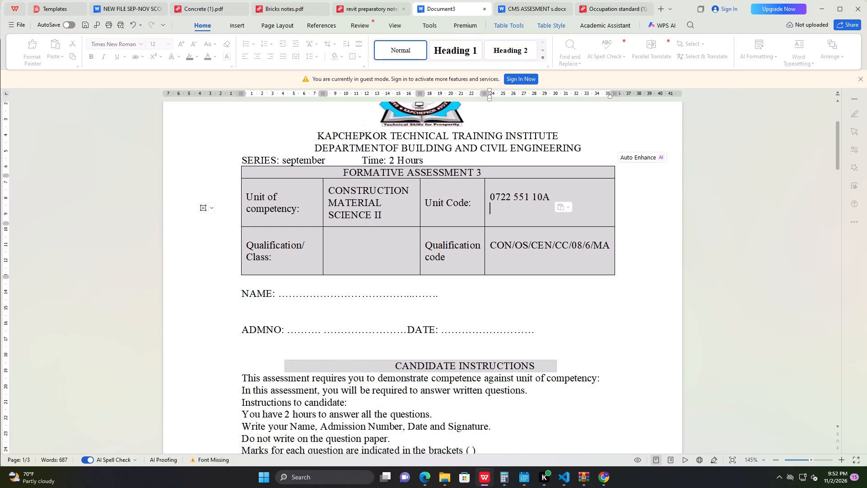
Enter CON/OS/CEN in the empty Qualification/Class cell of the cover page table.
{"action": "left_click", "coordinate": [353, 246]}
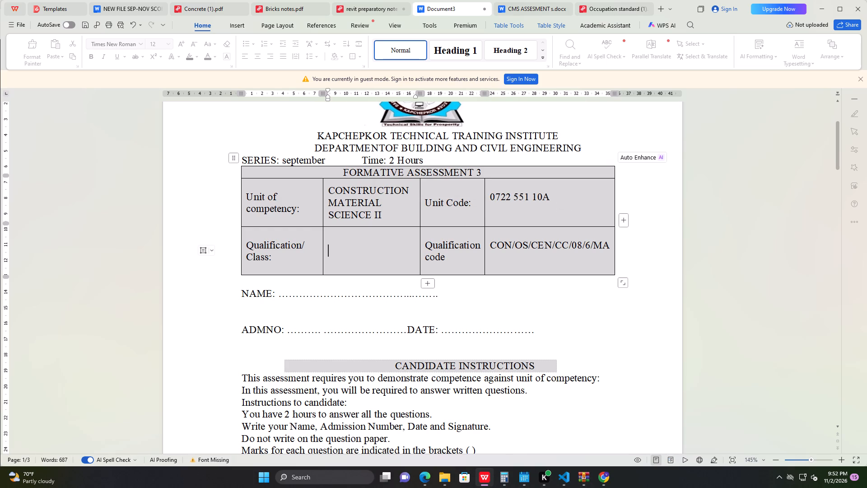
{"action": "key", "text": "c"}
{"action": "key", "text": "o"}
{"action": "key", "text": "n"}
{"action": "type", "text": "/C"}
{"action": "key", "text": "e"}
{"action": "key", "text": "n"}
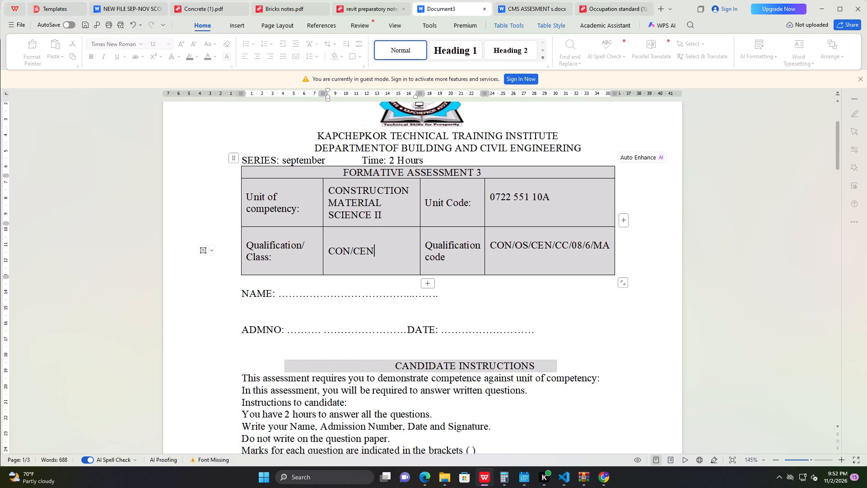
{"action": "left_click", "coordinate": [353, 252]}
{"action": "key", "text": "0"}
{"action": "key", "text": "s"}
{"action": "key", "text": "BackSpace"}
{"action": "key", "text": "BackSpace"}
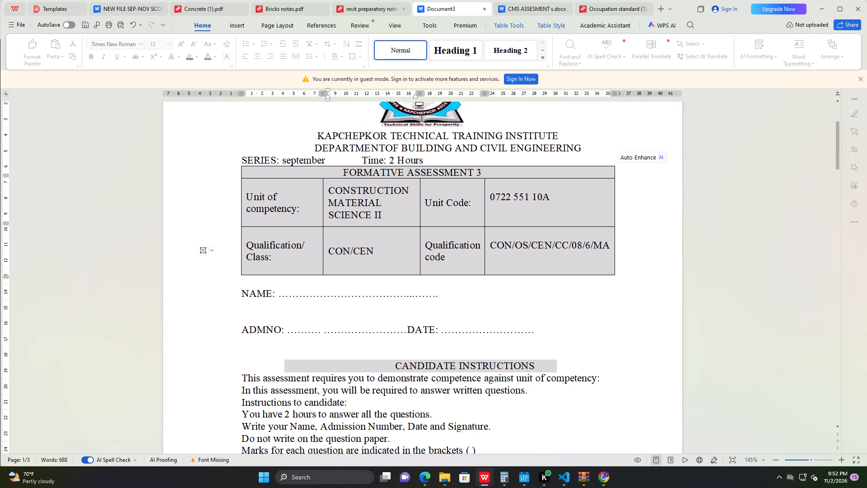
{"action": "key", "text": "o"}
{"action": "key", "text": "s"}
{"action": "key", "text": "slash"}
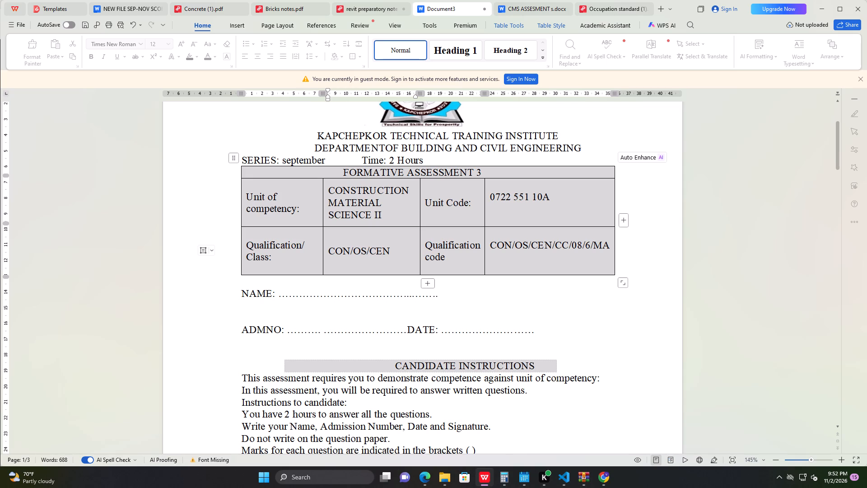
Extend the Qualification/Class entry with the level and class groups so it reads CON/OS/CEN/6/26 M/26 S.
{"action": "left_click", "coordinate": [390, 251]}
{"action": "key", "text": "slash"}
{"action": "key", "text": "6"}
{"action": "key", "text": "slash"}
{"action": "key", "text": "2"}
{"action": "key", "text": "6"}
{"action": "key", "text": "space"}
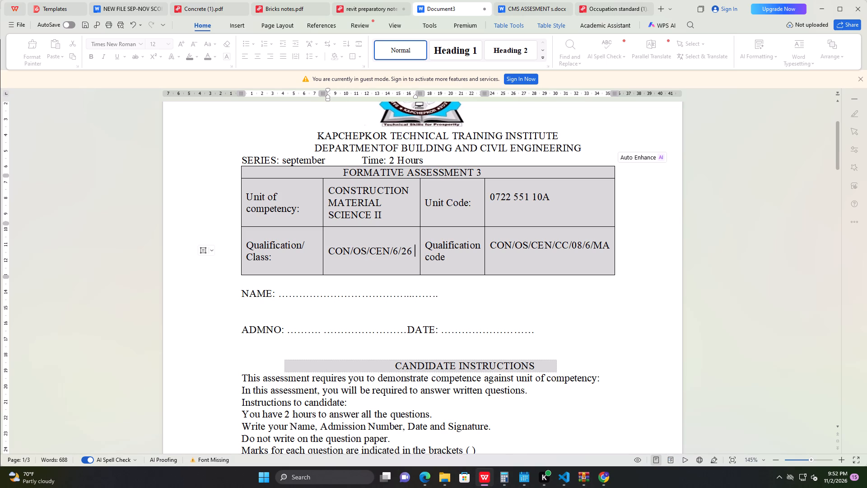
{"action": "key", "text": "m"}
{"action": "key", "text": "slash"}
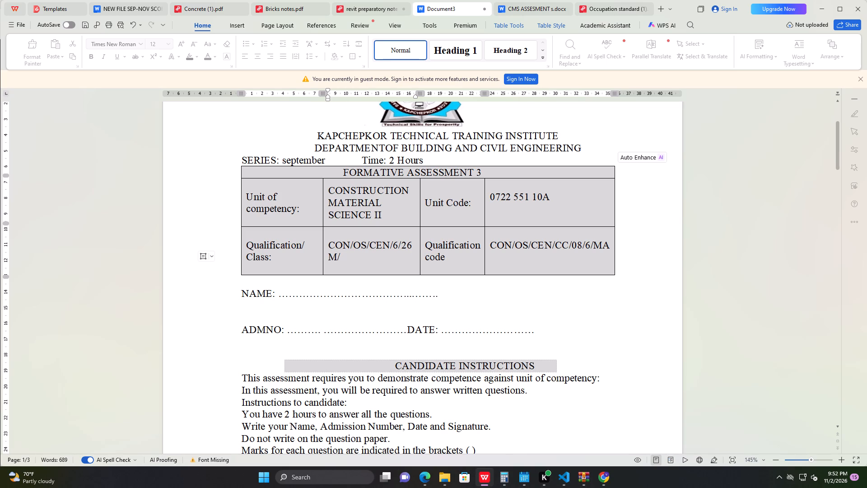
{"action": "key", "text": "2"}
{"action": "key", "text": "6"}
{"action": "key", "text": "space"}
{"action": "type", "text": "S"}
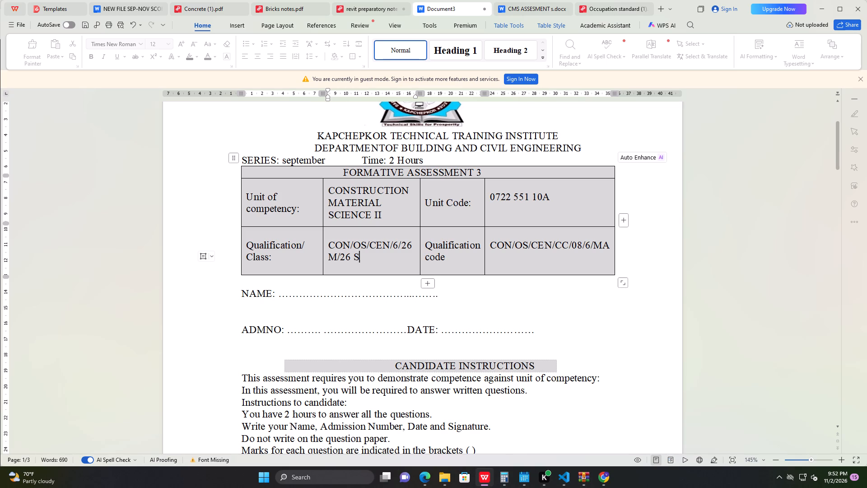
Review the cover page details, the MARKS ATTAINED table and the start of Section A in the assessment paper.
{"action": "scroll", "coordinate": [490, 236], "scroll_direction": "down", "scroll_amount": 3}
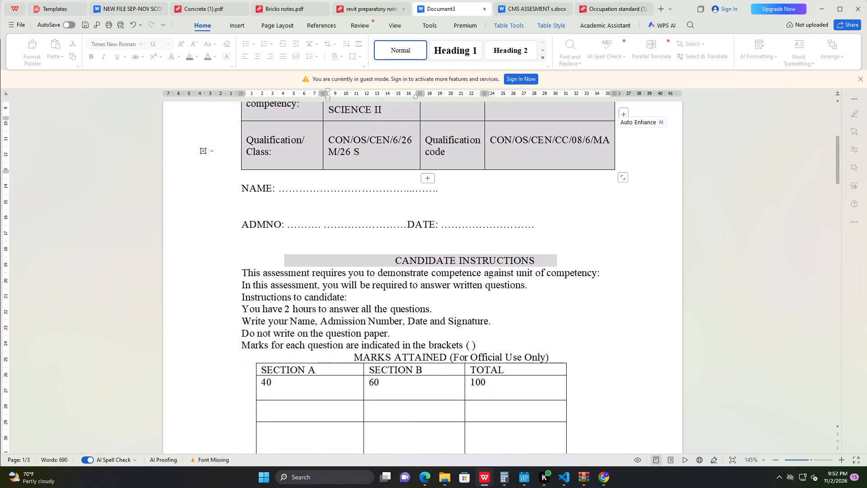
{"action": "scroll", "coordinate": [450, 245], "scroll_direction": "down", "scroll_amount": 4}
{"action": "scroll", "coordinate": [449, 246], "scroll_direction": "up", "scroll_amount": 10}
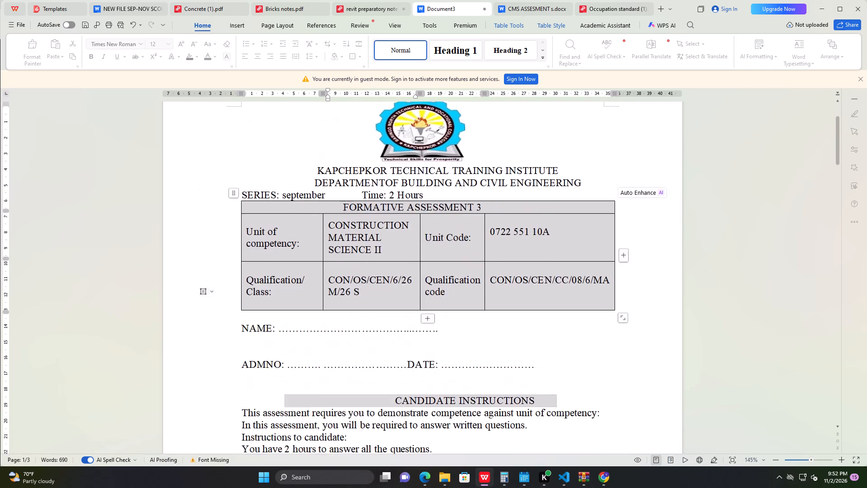
{"action": "scroll", "coordinate": [420, 266], "scroll_direction": "up", "scroll_amount": 3}
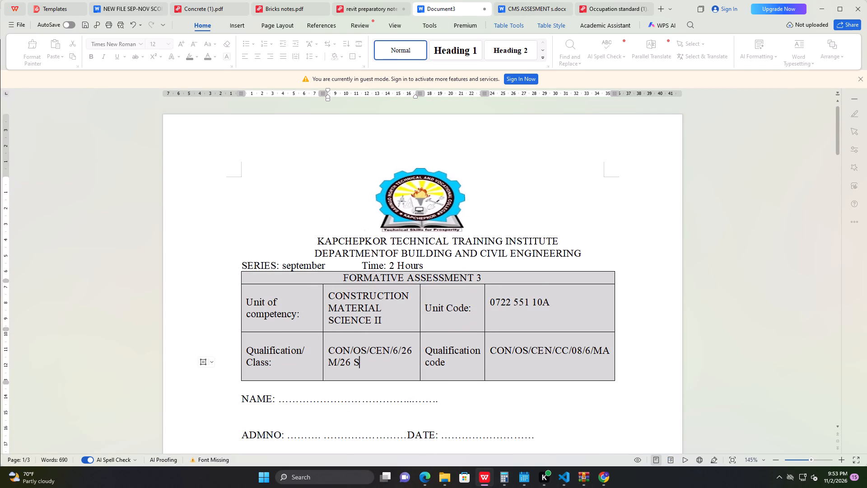
{"action": "scroll", "coordinate": [359, 276], "scroll_direction": "down", "scroll_amount": 2}
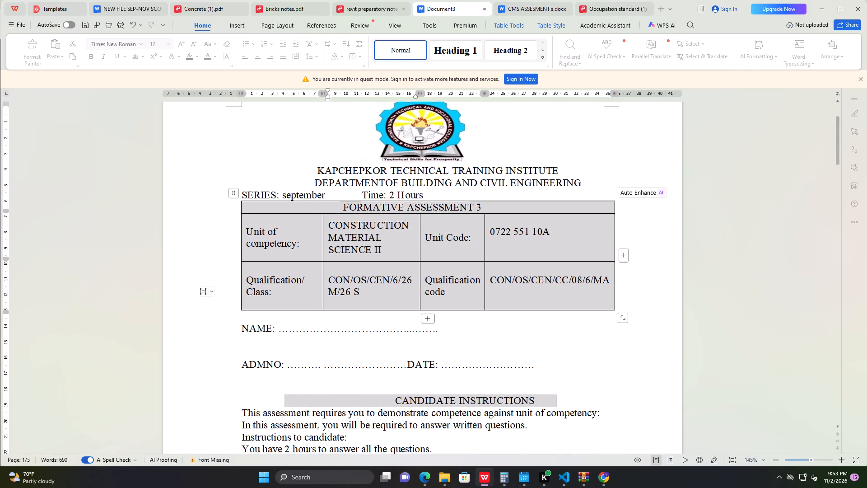
{"action": "scroll", "coordinate": [464, 287], "scroll_direction": "down", "scroll_amount": 2}
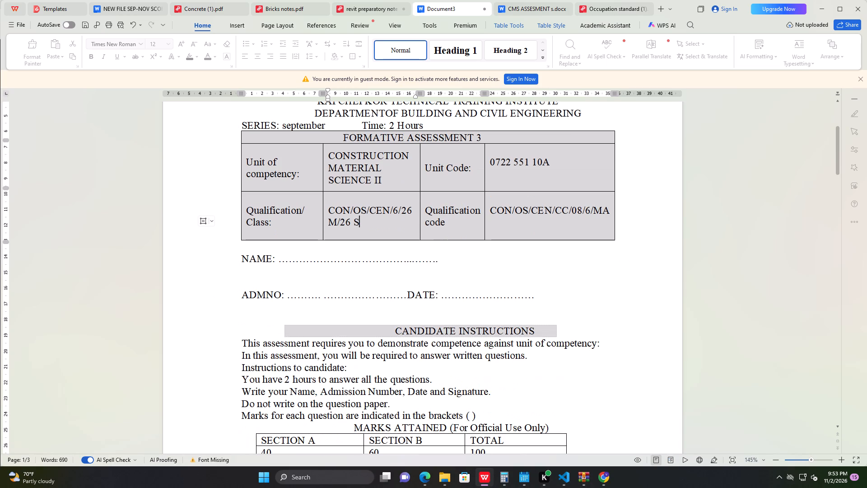
{"action": "scroll", "coordinate": [411, 291], "scroll_direction": "down", "scroll_amount": 2}
{"action": "scroll", "coordinate": [375, 282], "scroll_direction": "down", "scroll_amount": 2}
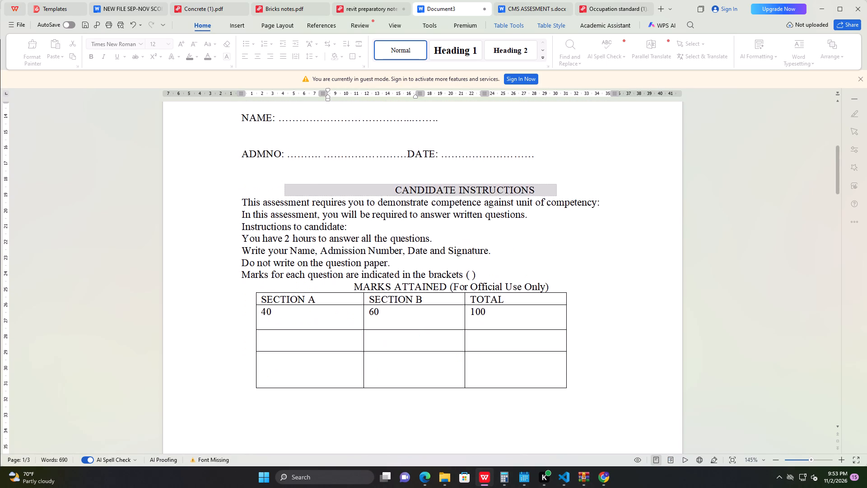
{"action": "scroll", "coordinate": [376, 283], "scroll_direction": "down", "scroll_amount": 5}
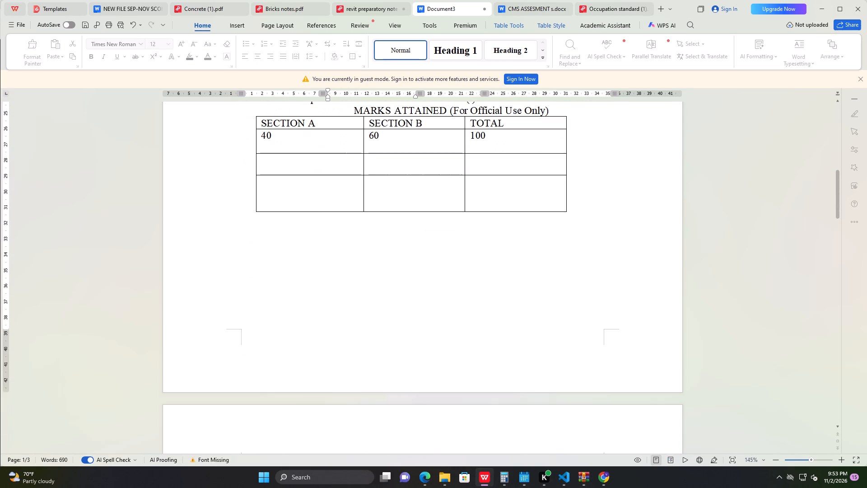
{"action": "scroll", "coordinate": [364, 286], "scroll_direction": "down", "scroll_amount": 11}
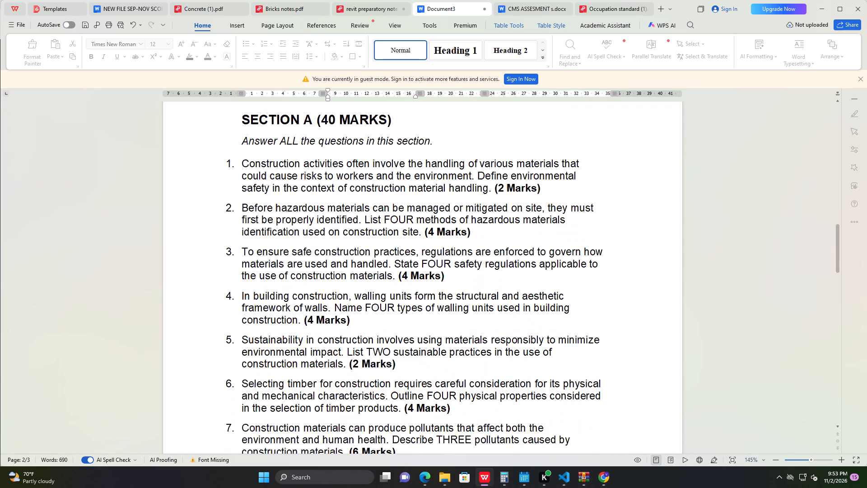
{"action": "scroll", "coordinate": [383, 292], "scroll_direction": "up", "scroll_amount": 12}
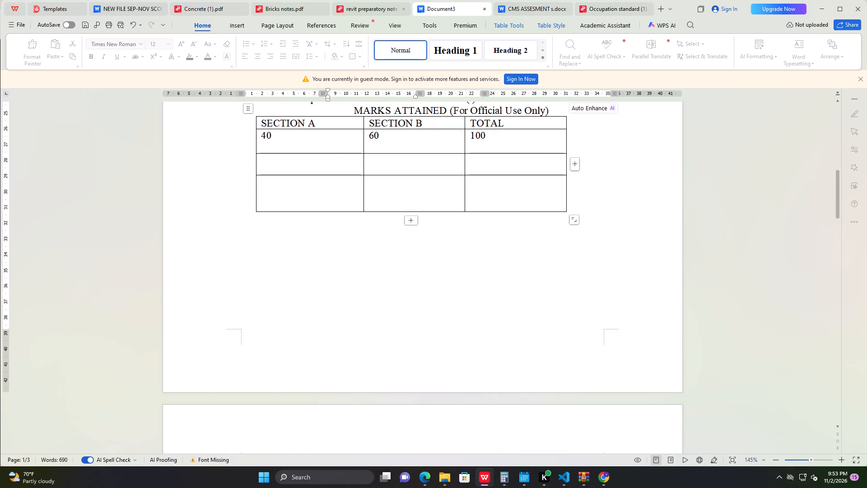
{"action": "scroll", "coordinate": [427, 229], "scroll_direction": "down", "scroll_amount": 8}
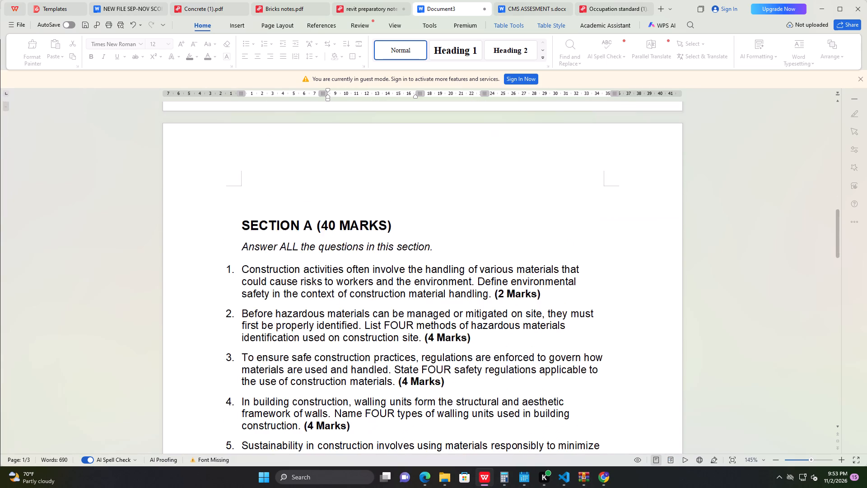
{"action": "scroll", "coordinate": [414, 261], "scroll_direction": "down", "scroll_amount": 4}
Delete the entire empty bottom row of the MARKS ATTAINED table on the cover page.
{"action": "scroll", "coordinate": [410, 266], "scroll_direction": "up", "scroll_amount": 13}
{"action": "left_click", "coordinate": [345, 233]}
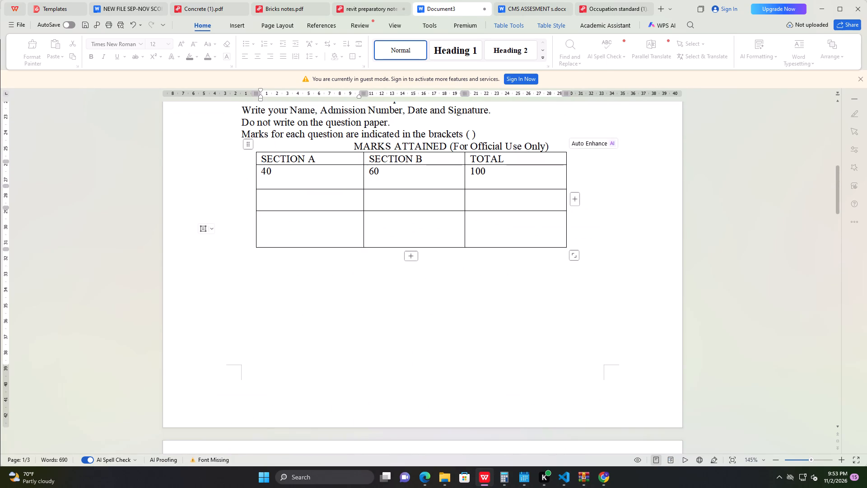
{"action": "right_click", "coordinate": [340, 234]}
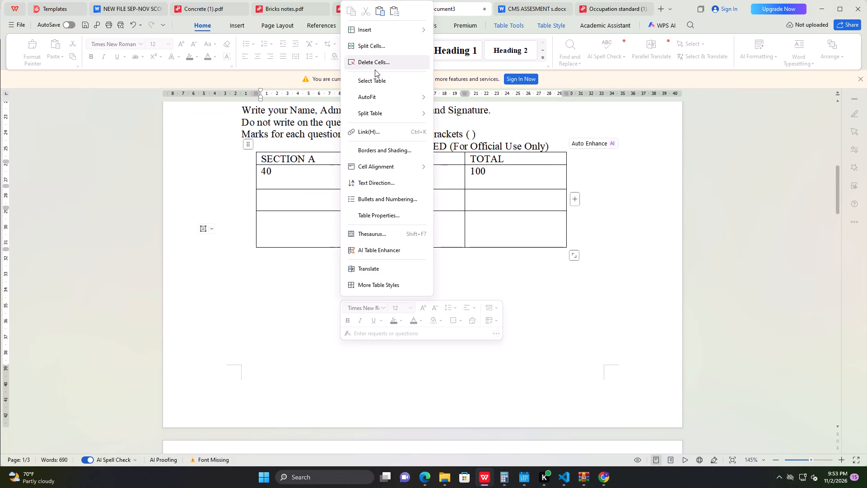
{"action": "left_click", "coordinate": [376, 61]}
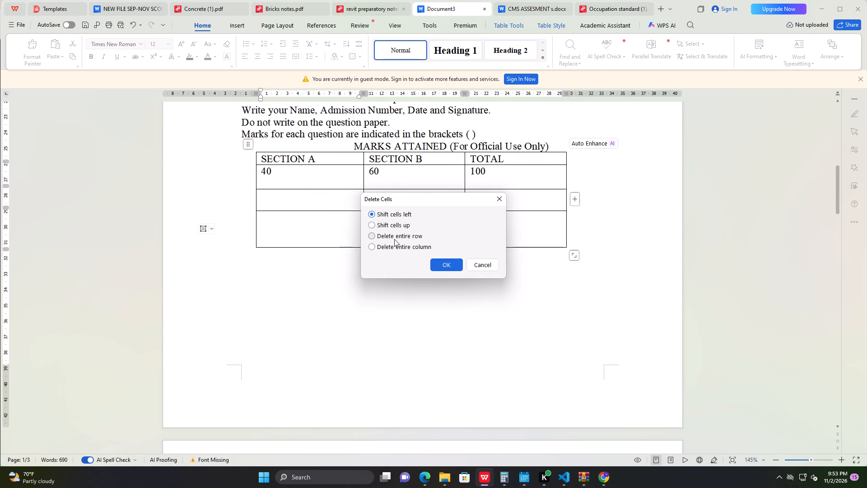
{"action": "left_click", "coordinate": [394, 238]}
{"action": "left_click", "coordinate": [440, 266]}
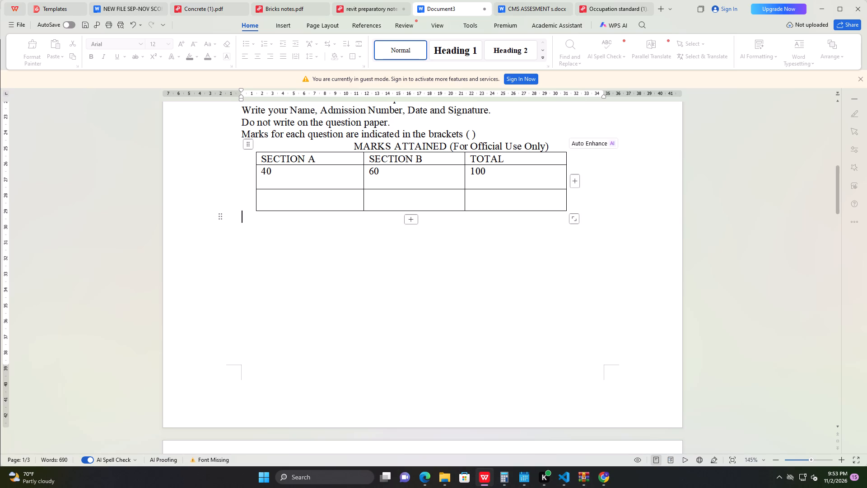
Increase the height of the remaining blank row at the bottom of the MARKS ATTAINED table.
{"action": "left_click_drag", "start_coordinate": [550, 210], "coordinate": [550, 225]}
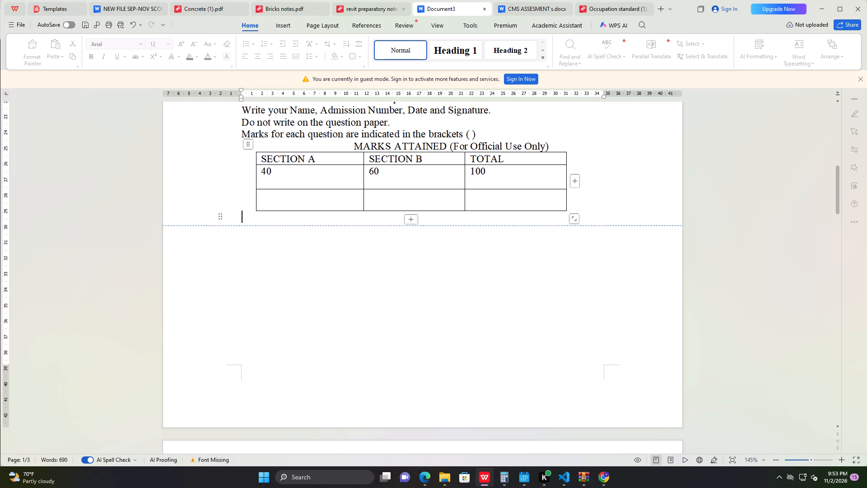
{"action": "left_click_drag", "start_coordinate": [550, 225], "coordinate": [550, 227]}
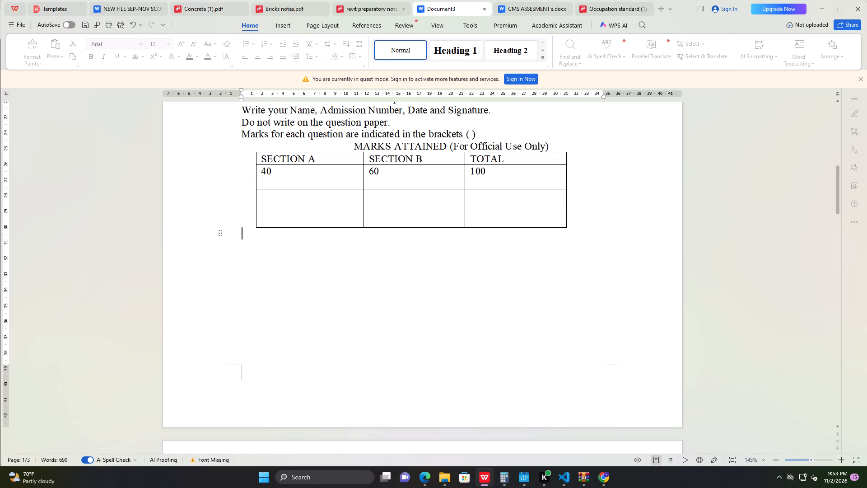
Read through the Section A and Section B questions to the end of the paper to check their content and layout.
{"action": "scroll", "coordinate": [465, 296], "scroll_direction": "down", "scroll_amount": 10}
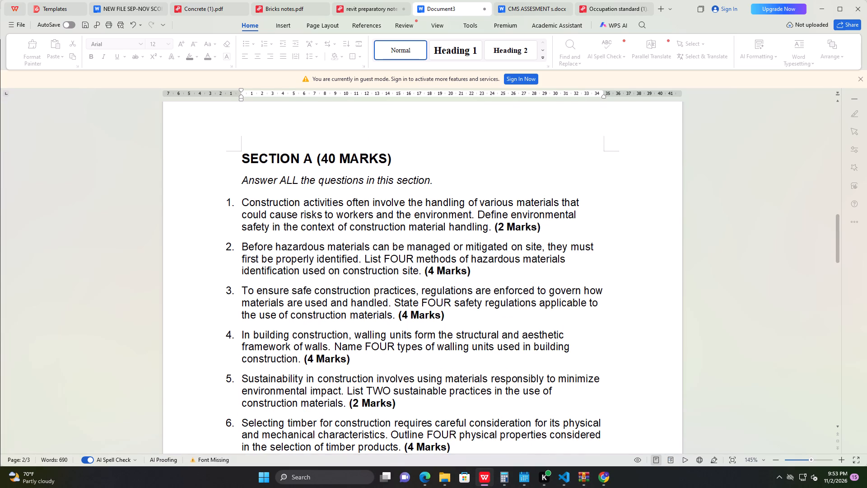
{"action": "scroll", "coordinate": [366, 249], "scroll_direction": "down", "scroll_amount": 18}
{"action": "scroll", "coordinate": [361, 249], "scroll_direction": "down", "scroll_amount": 4}
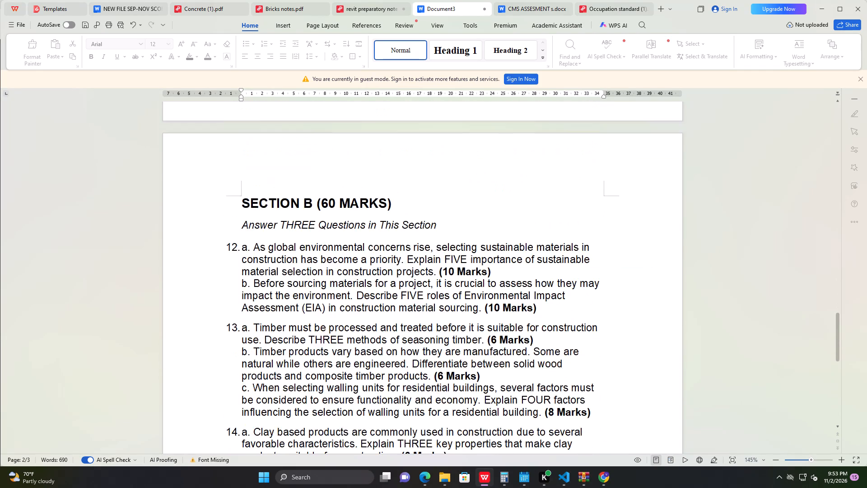
{"action": "scroll", "coordinate": [359, 251], "scroll_direction": "down", "scroll_amount": 15}
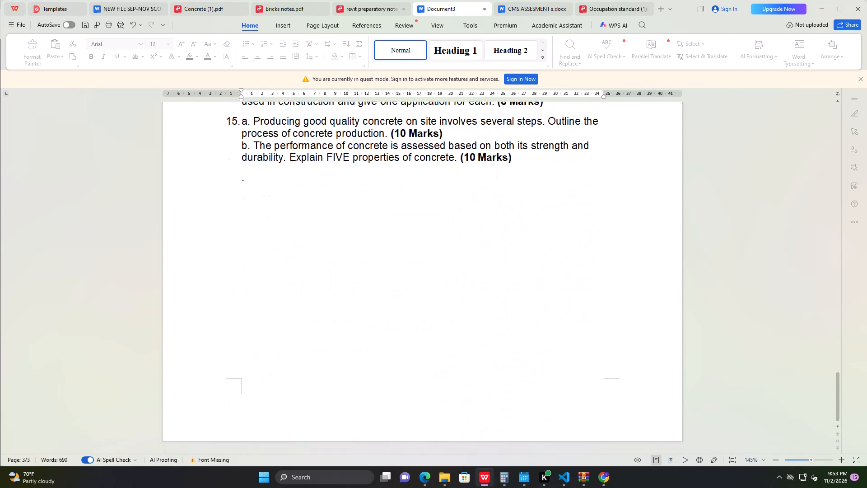
{"action": "scroll", "coordinate": [355, 258], "scroll_direction": "down", "scroll_amount": 5}
{"action": "scroll", "coordinate": [352, 260], "scroll_direction": "up", "scroll_amount": 4}
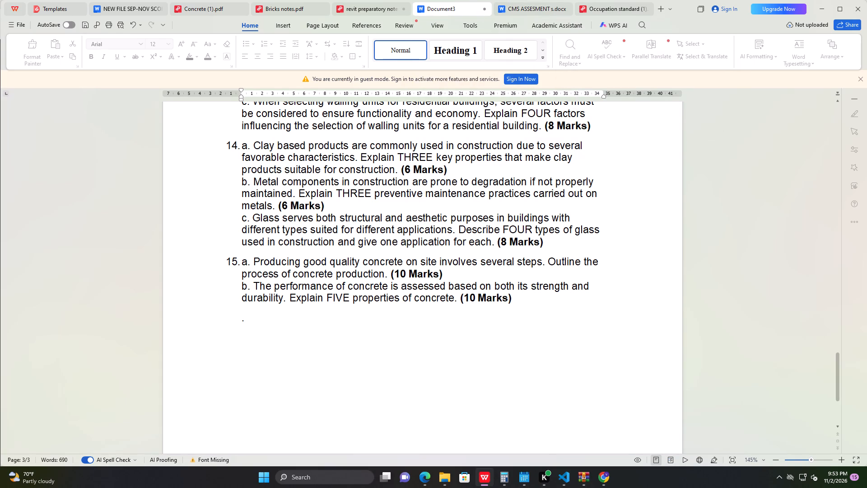
Switch to the Google AI chat in Chrome and submit the request PROVIDE DETAILED MARKING SCHEME.
{"action": "left_click", "coordinate": [597, 426]}
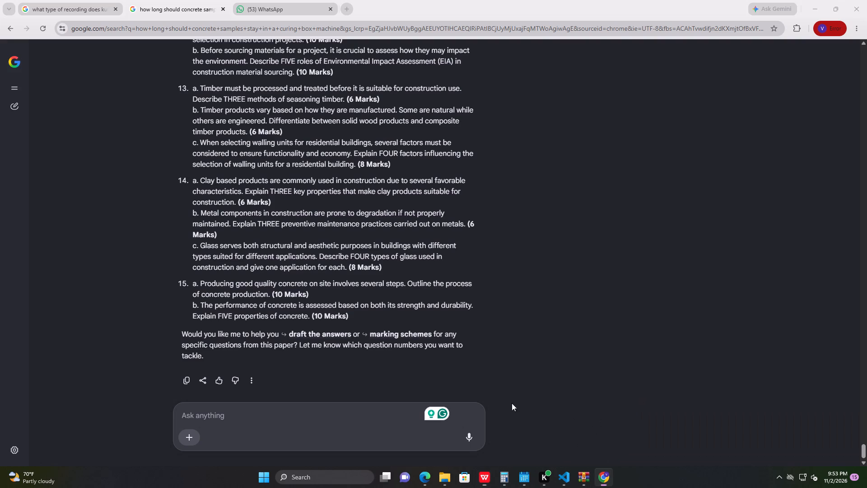
{"action": "left_click", "coordinate": [226, 413]}
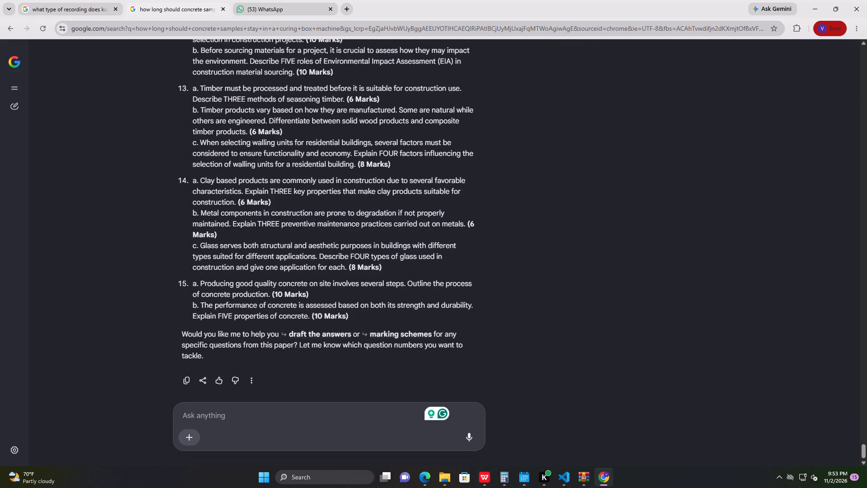
{"action": "type", "text": "PROVIDE"}
{"action": "key", "text": "space"}
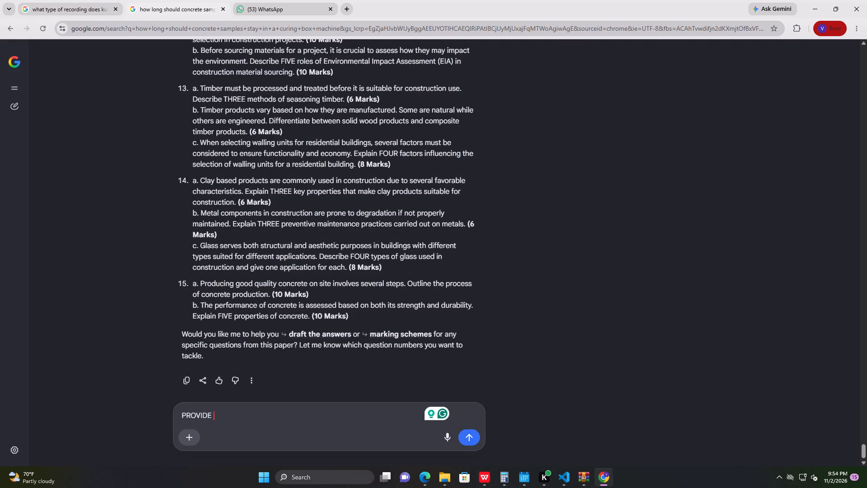
{"action": "type", "text": "DETAILED"}
{"action": "key", "text": "space"}
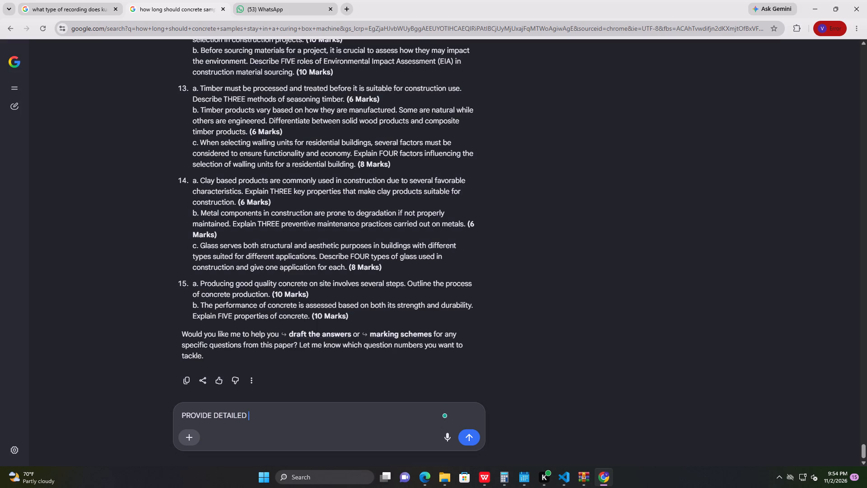
{"action": "type", "text": "MARKING SC"}
{"action": "type", "text": "HEME"}
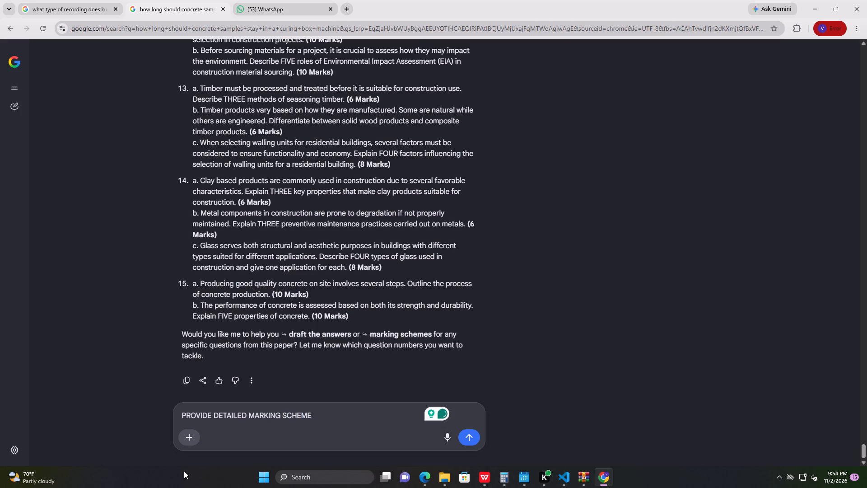
{"action": "left_click", "coordinate": [468, 434]}
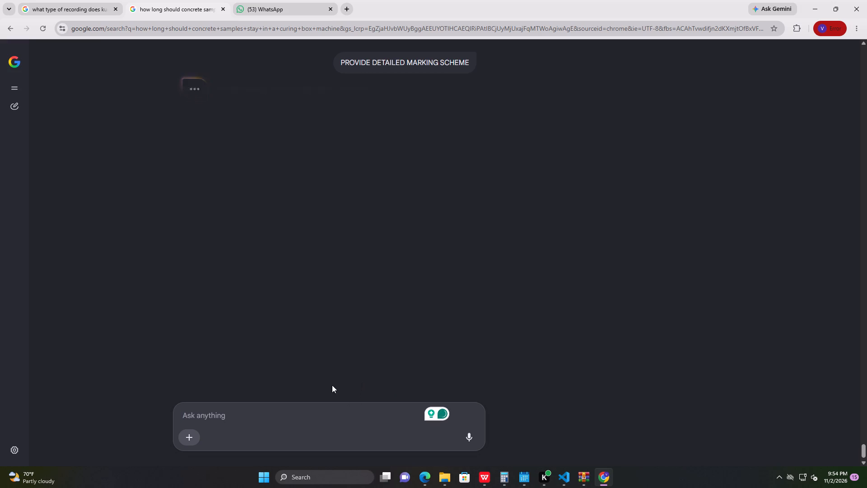
Read through the generated marking scheme, examining the expected answers and mark allocations for every question up to Question 15.
{"action": "scroll", "coordinate": [294, 336], "scroll_direction": "down", "scroll_amount": 8}
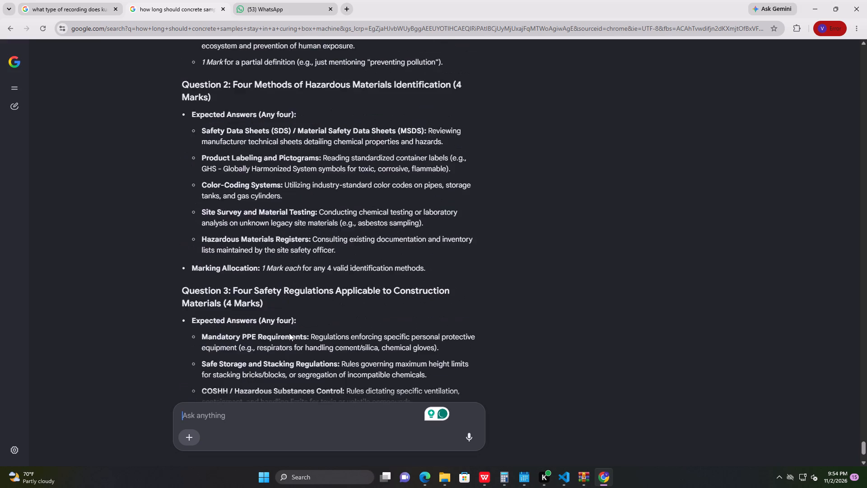
{"action": "scroll", "coordinate": [287, 333], "scroll_direction": "down", "scroll_amount": 3}
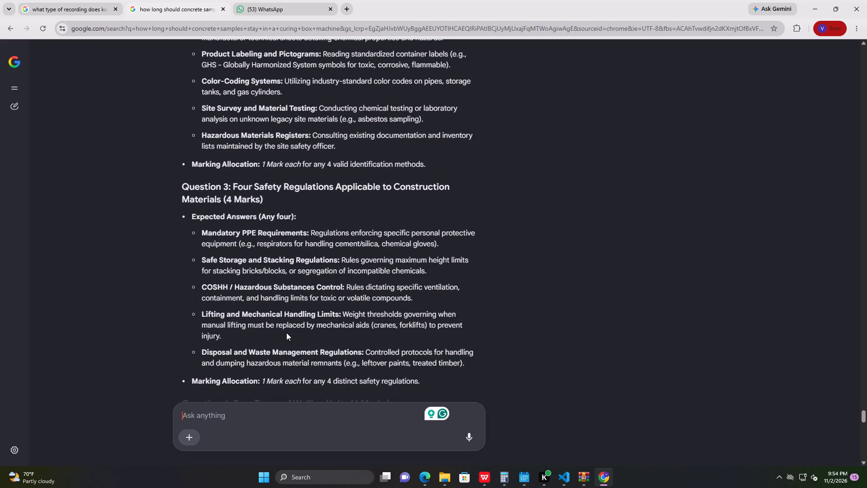
{"action": "scroll", "coordinate": [286, 333], "scroll_direction": "down", "scroll_amount": 5}
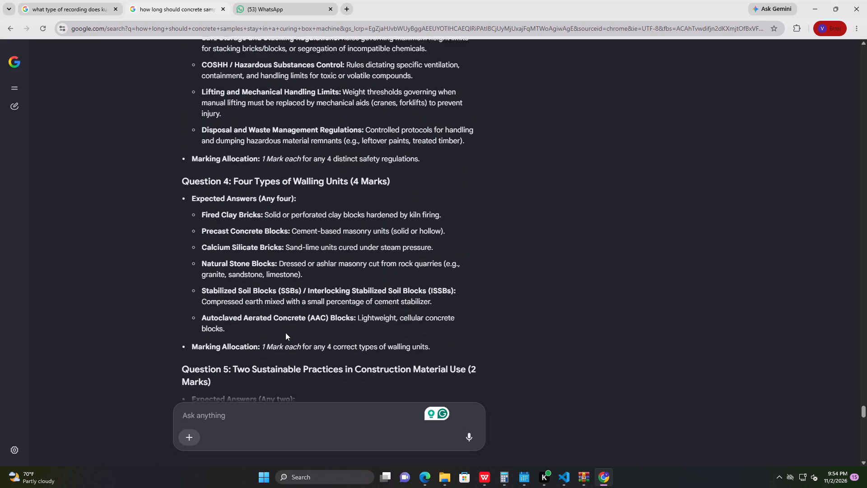
{"action": "scroll", "coordinate": [283, 331], "scroll_direction": "down", "scroll_amount": 14}
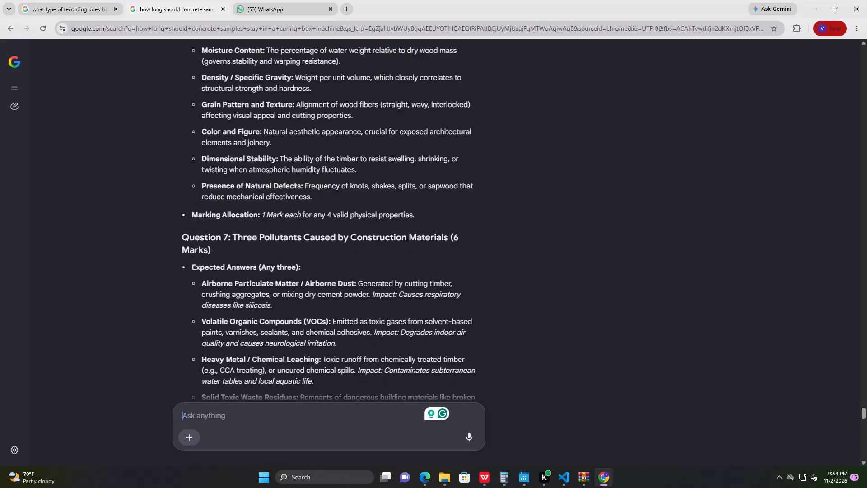
{"action": "scroll", "coordinate": [273, 329], "scroll_direction": "down", "scroll_amount": 11}
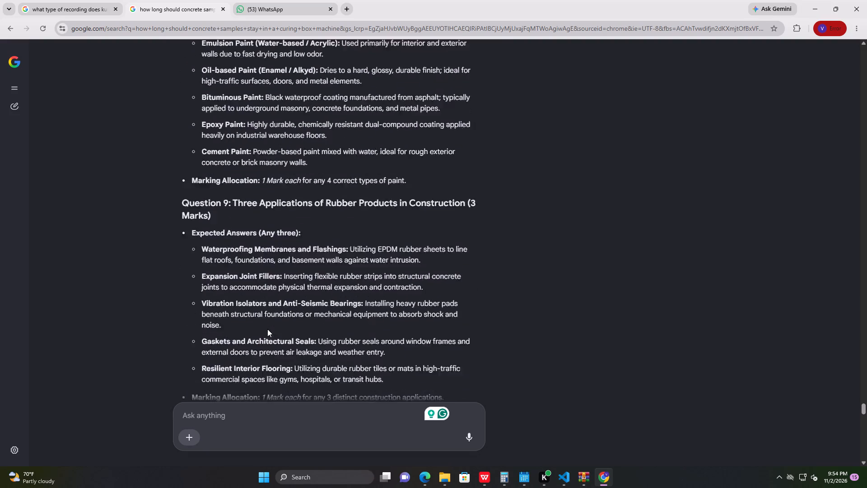
{"action": "scroll", "coordinate": [267, 329], "scroll_direction": "down", "scroll_amount": 17}
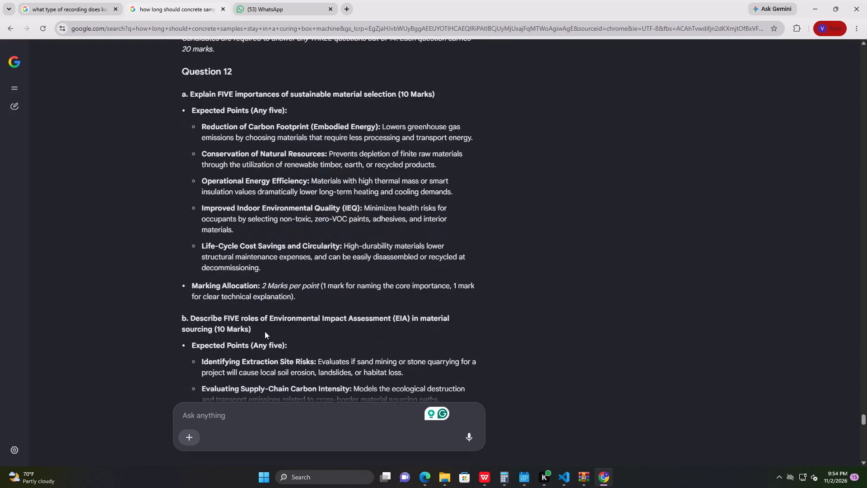
{"action": "scroll", "coordinate": [265, 331], "scroll_direction": "down", "scroll_amount": 19}
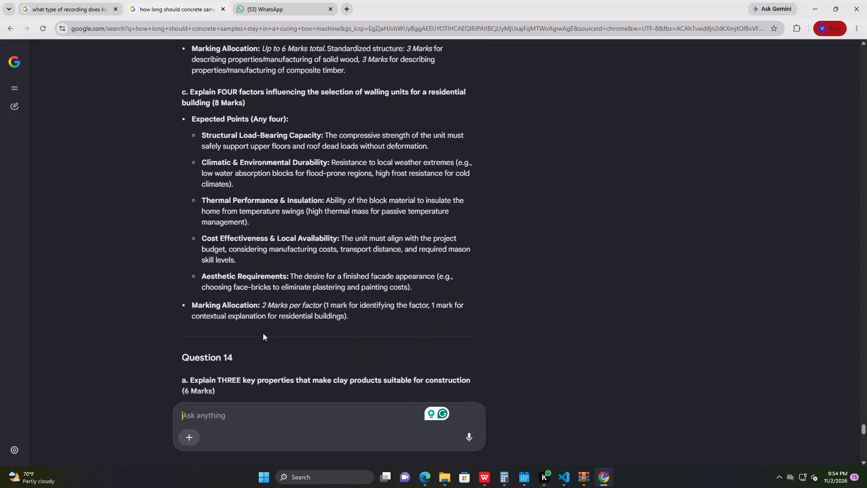
{"action": "scroll", "coordinate": [263, 333], "scroll_direction": "down", "scroll_amount": 19}
{"action": "scroll", "coordinate": [260, 333], "scroll_direction": "down", "scroll_amount": 3}
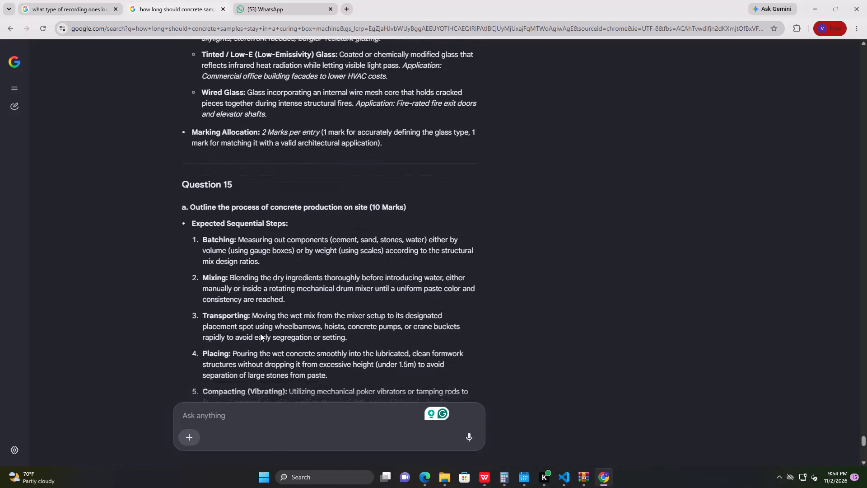
{"action": "scroll", "coordinate": [260, 333], "scroll_direction": "down", "scroll_amount": 15}
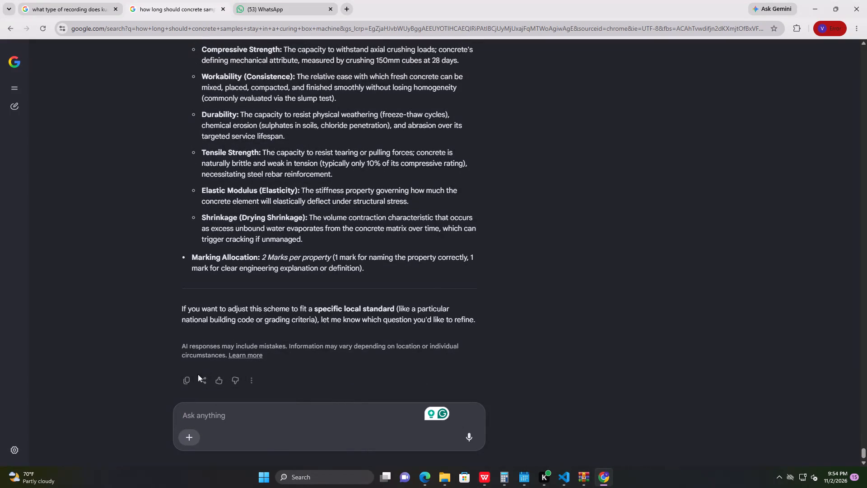
Copy the complete generated marking scheme from the AI chat and switch to Document3 in WPS Office.
{"action": "left_click", "coordinate": [187, 379]}
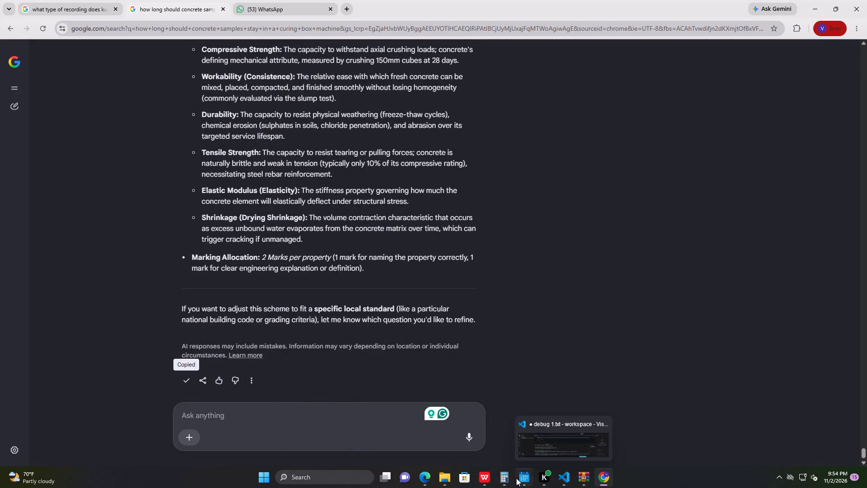
{"action": "left_click", "coordinate": [479, 448]}
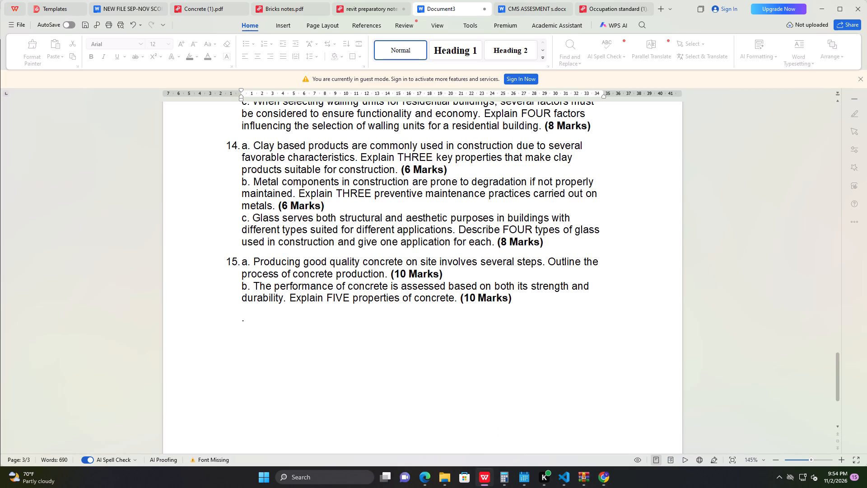
Insert blank lines after Question 15 at the end of the paper until a fresh page 5 begins.
{"action": "scroll", "coordinate": [434, 399], "scroll_direction": "down", "scroll_amount": 3}
{"action": "scroll", "coordinate": [403, 311], "scroll_direction": "up", "scroll_amount": 4}
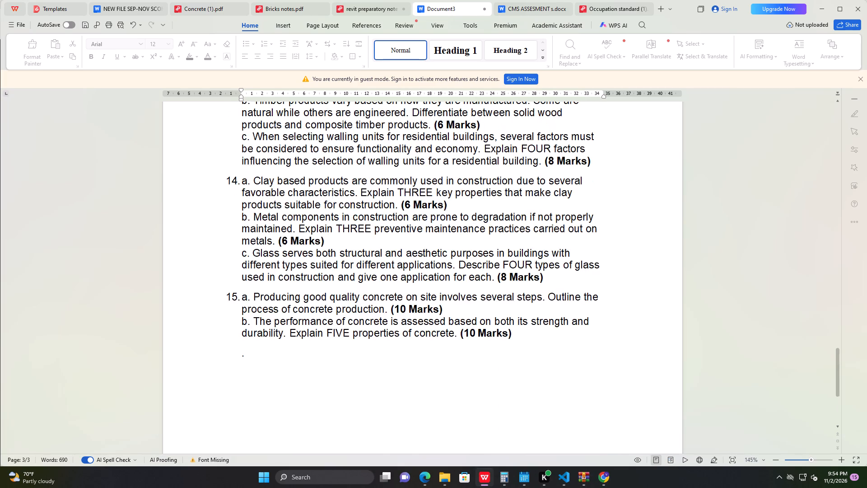
{"action": "scroll", "coordinate": [401, 321], "scroll_direction": "up", "scroll_amount": 4}
{"action": "scroll", "coordinate": [390, 330], "scroll_direction": "up", "scroll_amount": 20}
{"action": "scroll", "coordinate": [390, 330], "scroll_direction": "up", "scroll_amount": 1}
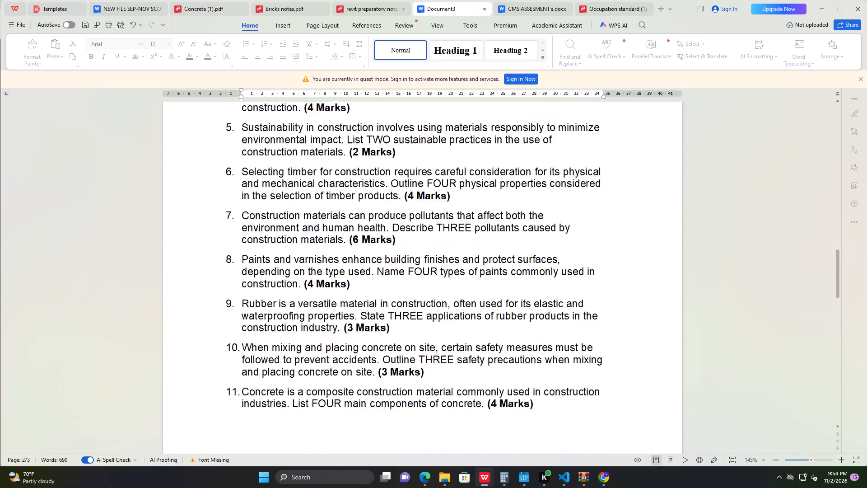
{"action": "scroll", "coordinate": [380, 335], "scroll_direction": "up", "scroll_amount": 1}
{"action": "scroll", "coordinate": [379, 332], "scroll_direction": "down", "scroll_amount": 10}
{"action": "scroll", "coordinate": [371, 319], "scroll_direction": "down", "scroll_amount": 14}
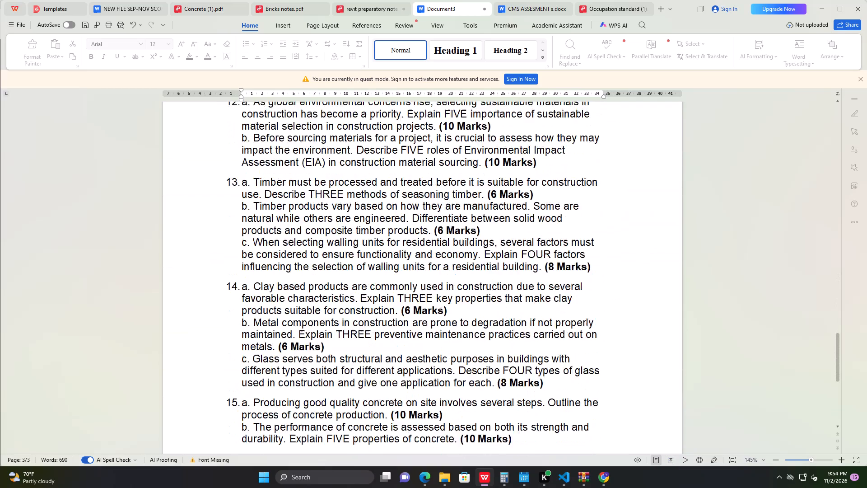
{"action": "scroll", "coordinate": [392, 339], "scroll_direction": "down", "scroll_amount": 8}
{"action": "left_click", "coordinate": [431, 313]}
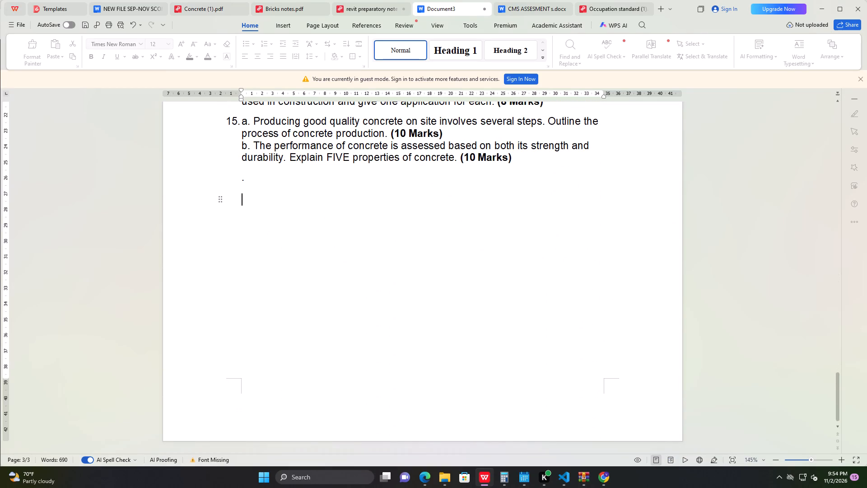
{"action": "key", "text": "Return"}
{"action": "key", "text": "Return"}
{"action": "key", "text": "Return"}
{"action": "key", "text": "Return"}
{"action": "key", "text": "Return"}
{"action": "key", "text": "Return"}
{"action": "key", "text": "Return"}
{"action": "key", "text": "Return"}
{"action": "key", "text": "Return"}
{"action": "key", "text": "Return"}
{"action": "key", "text": "Return"}
{"action": "key", "text": "Return"}
{"action": "key", "text": "Return"}
{"action": "key", "text": "Return"}
{"action": "key", "text": "Return"}
{"action": "key", "text": "Return"}
{"action": "key", "text": "Return"}
{"action": "key", "text": "Return"}
{"action": "key", "text": "Return"}
{"action": "key", "text": "Return"}
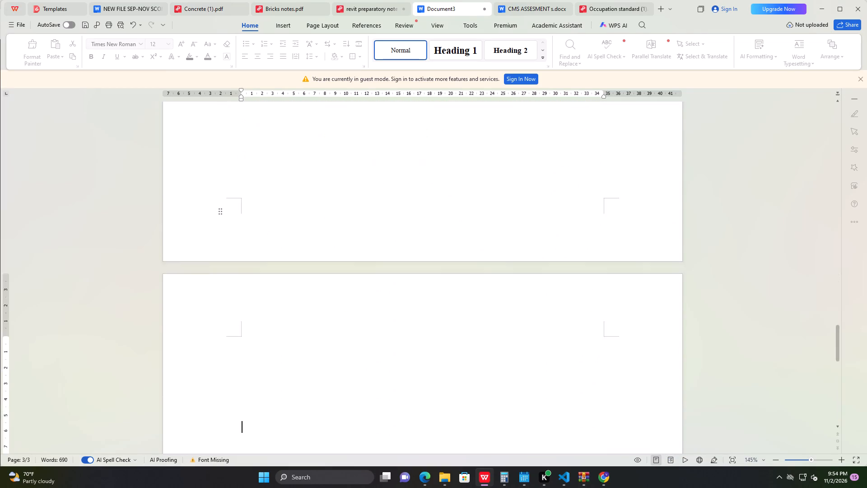
{"action": "key", "text": "Return"}
{"action": "key", "text": "Return"}
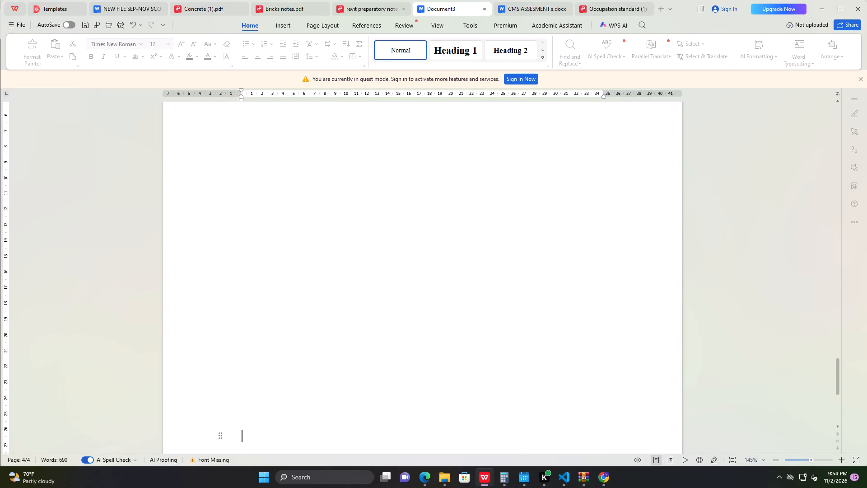
{"action": "key", "text": "Return"}
{"action": "key", "text": "Return"}
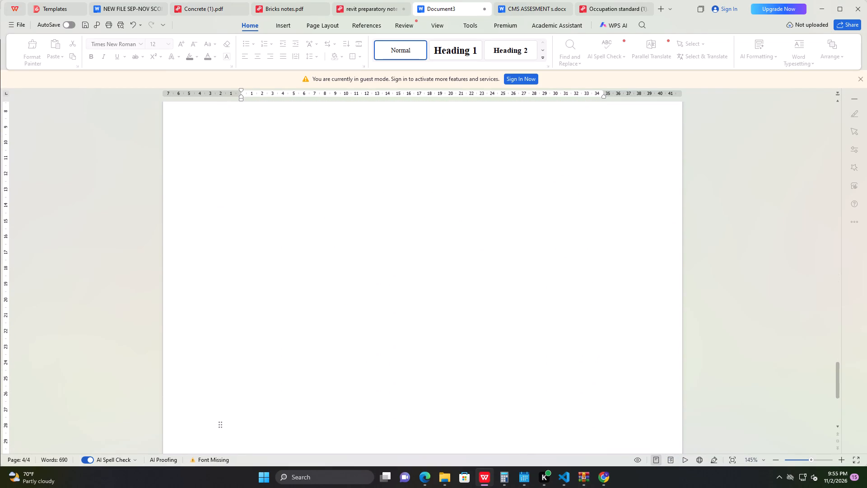
{"action": "key", "text": "Return"}
{"action": "key", "text": "Return"}
{"action": "key", "text": "Return"}
{"action": "key", "text": "Return"}
{"action": "key", "text": "Return"}
{"action": "key", "text": "Return"}
{"action": "key", "text": "Return"}
{"action": "key", "text": "Return"}
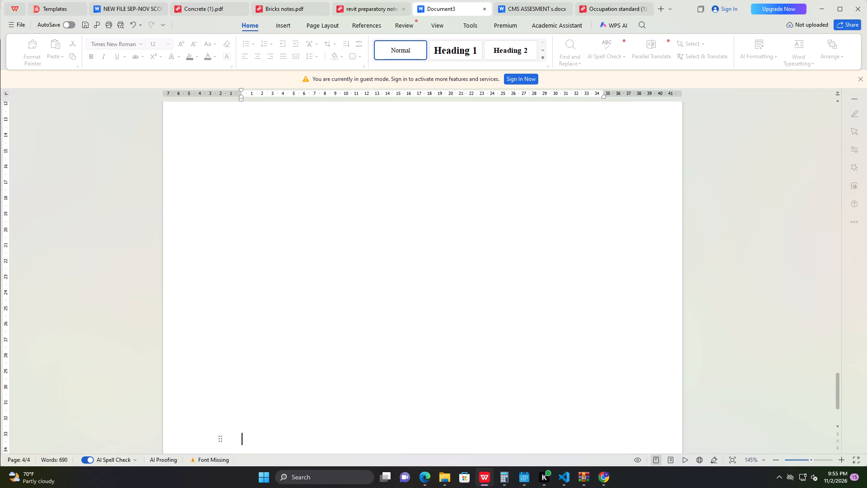
{"action": "key", "text": "Return"}
{"action": "key", "text": "Return"}
{"action": "key", "text": "Return"}
{"action": "key", "text": "Return"}
{"action": "key", "text": "Return"}
{"action": "key", "text": "Return"}
{"action": "key", "text": "Return"}
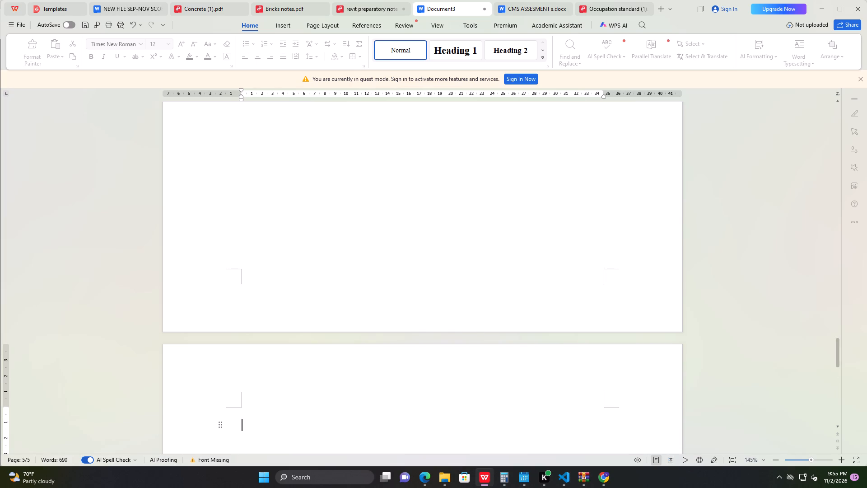
Paste the copied marking scheme at the start of the fresh page.
{"action": "key", "text": "ctrl+v"}
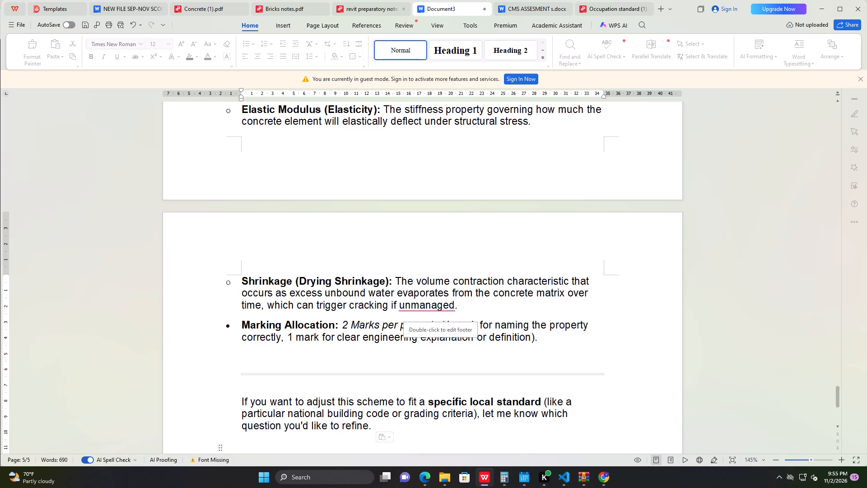
Delete the closing AI remark about adjusting to a specific local standard, together with the divider line above it.
{"action": "left_click_drag", "start_coordinate": [373, 430], "coordinate": [259, 382]}
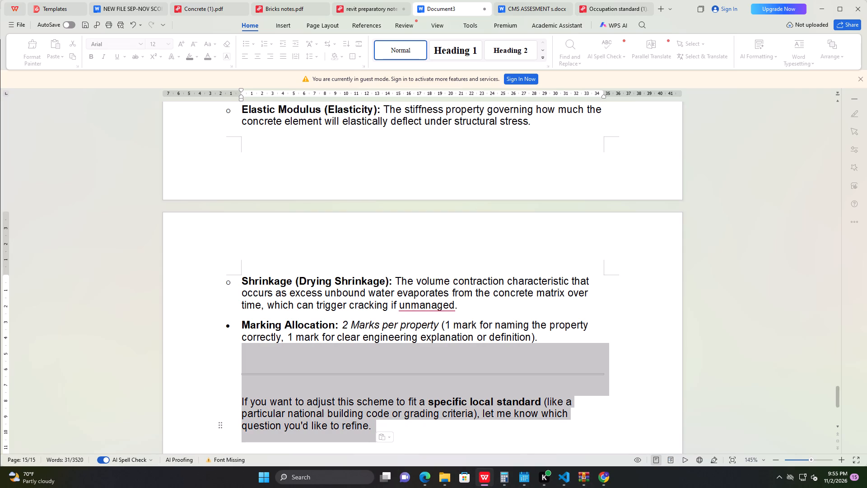
{"action": "left_click_drag", "start_coordinate": [259, 382], "coordinate": [233, 370]}
{"action": "key", "text": "BackSpace"}
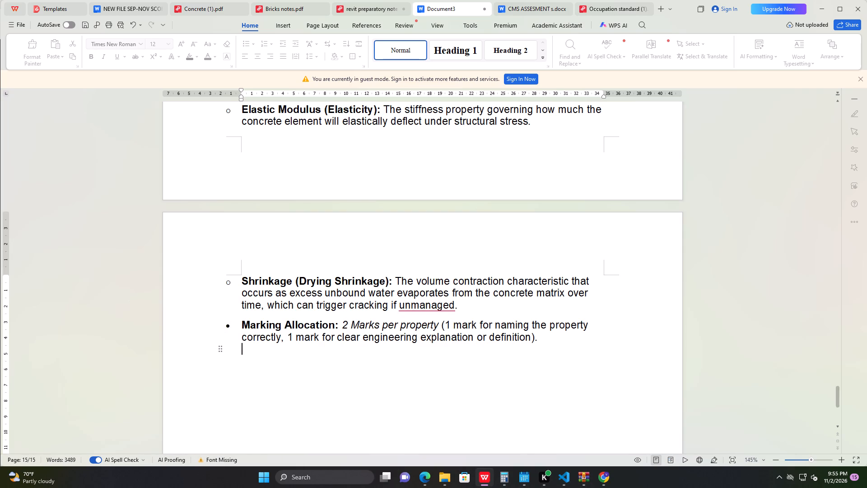
Review the pasted Question 15 answers, checking the bullet layout and mark allocations for concrete production and properties.
{"action": "scroll", "coordinate": [237, 377], "scroll_direction": "up", "scroll_amount": 10}
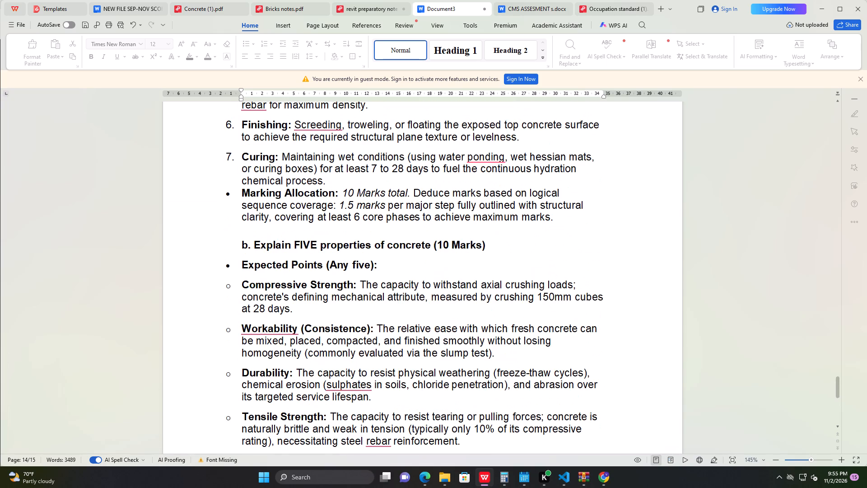
{"action": "scroll", "coordinate": [237, 379], "scroll_direction": "up", "scroll_amount": 2}
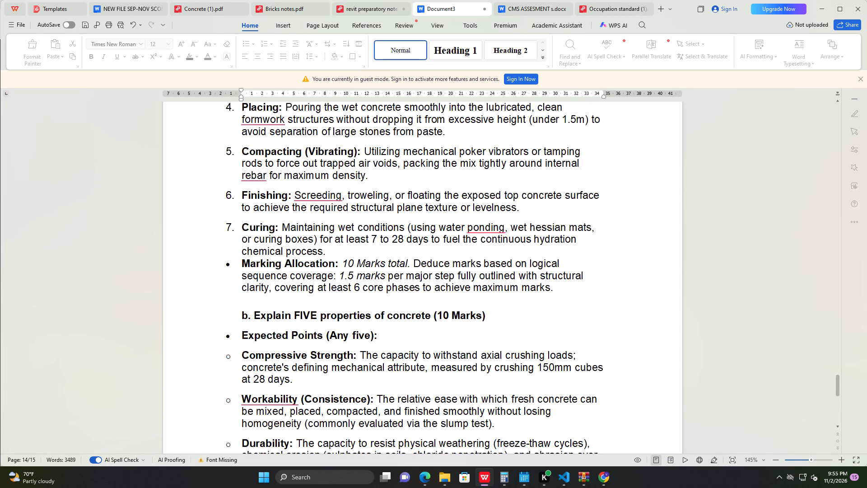
{"action": "left_click", "coordinate": [227, 356]}
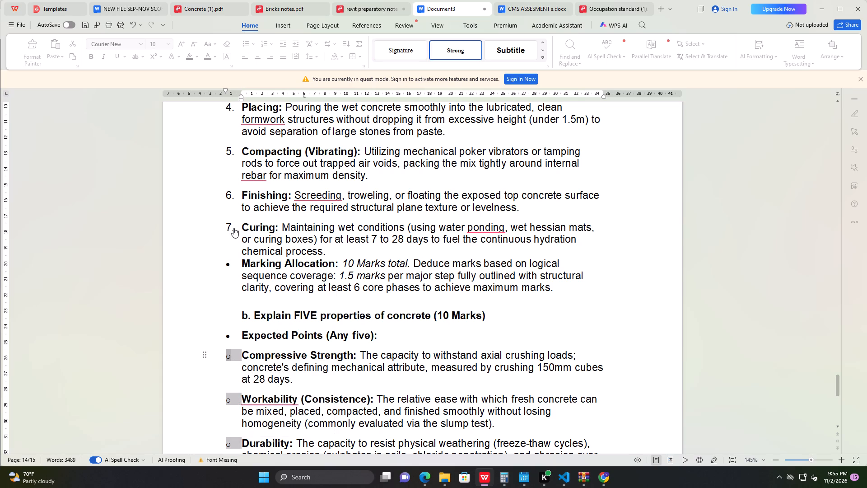
{"action": "left_click", "coordinate": [286, 376]}
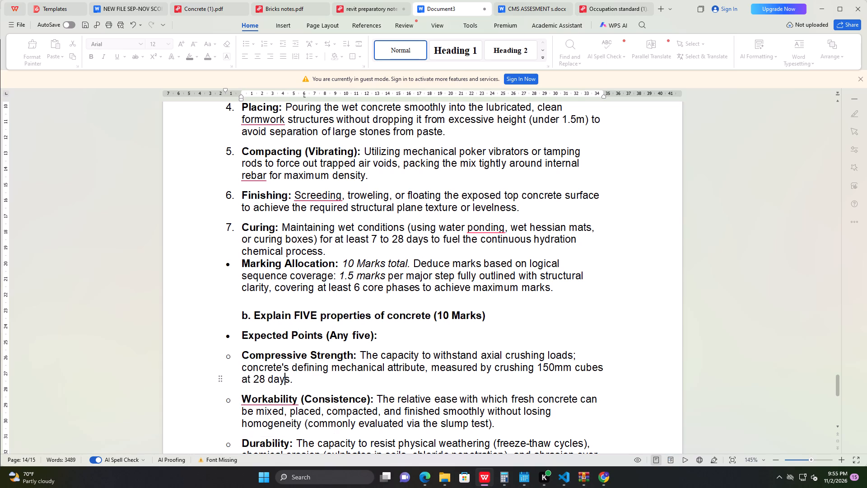
{"action": "scroll", "coordinate": [284, 373], "scroll_direction": "down", "scroll_amount": 12}
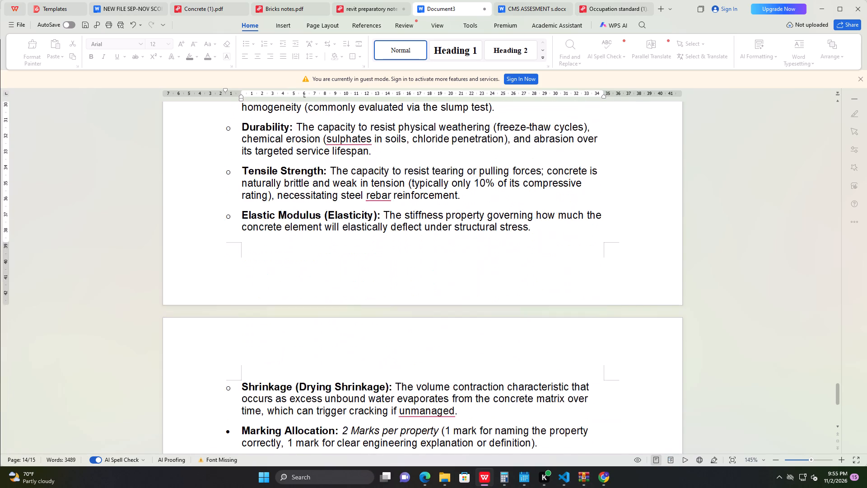
{"action": "scroll", "coordinate": [281, 364], "scroll_direction": "down", "scroll_amount": 2}
{"action": "scroll", "coordinate": [281, 364], "scroll_direction": "up", "scroll_amount": 12}
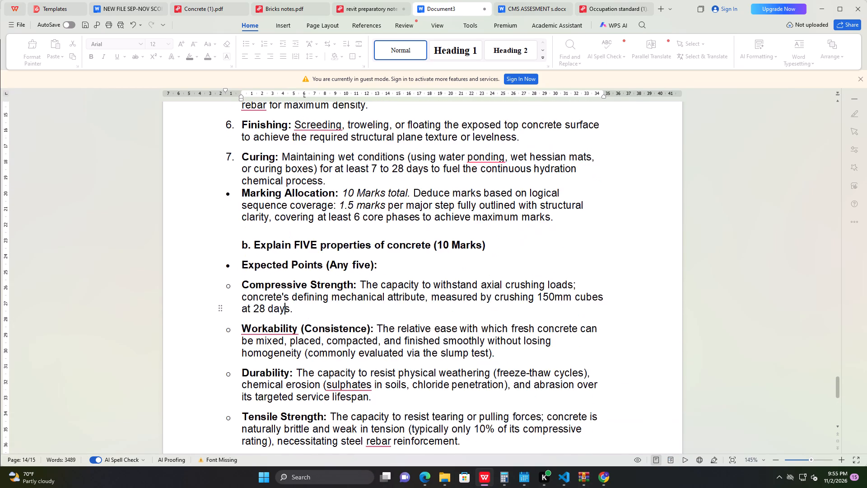
Delete the horizontal divider line and its blank paragraph above the Question 15 heading in the marking scheme.
{"action": "scroll", "coordinate": [277, 369], "scroll_direction": "up", "scroll_amount": 19}
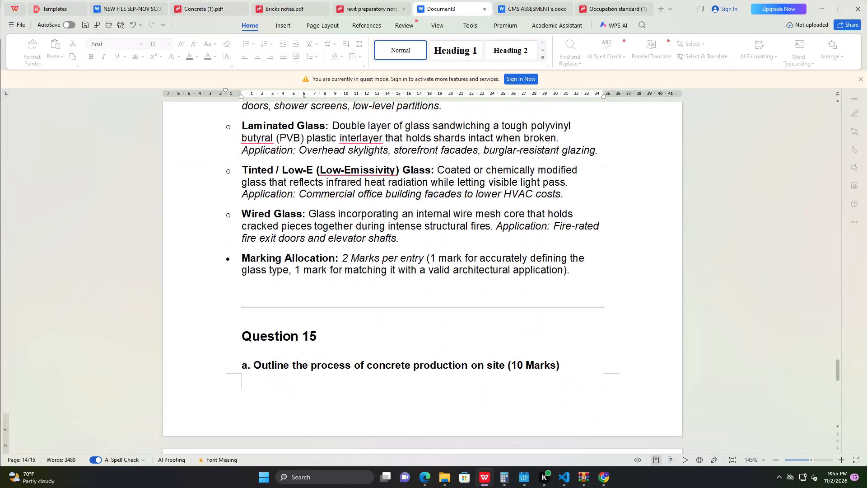
{"action": "left_click", "coordinate": [302, 306]}
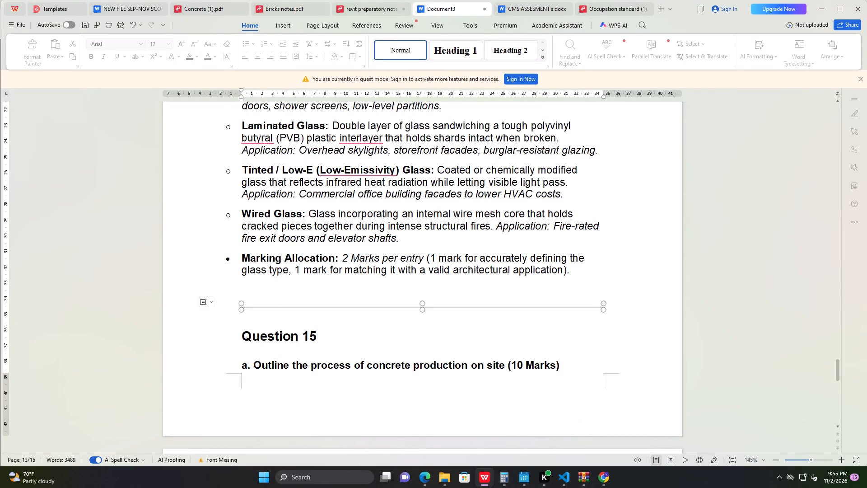
{"action": "key", "text": "BackSpace"}
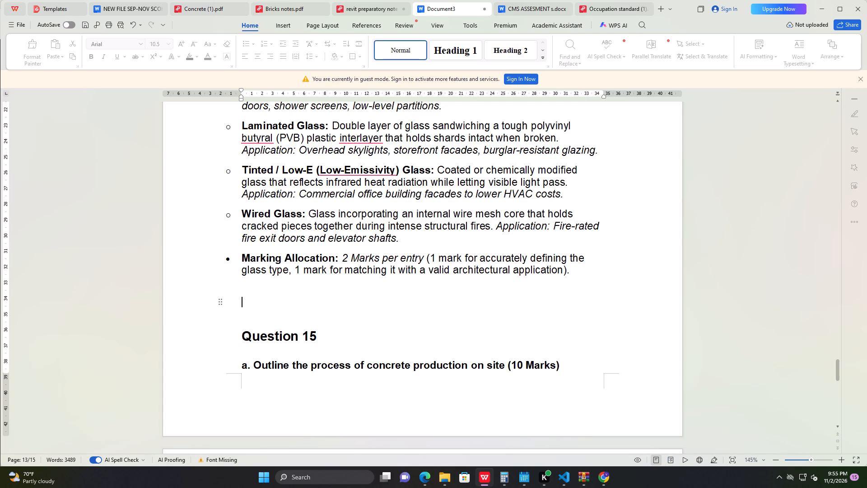
{"action": "key", "text": "BackSpace"}
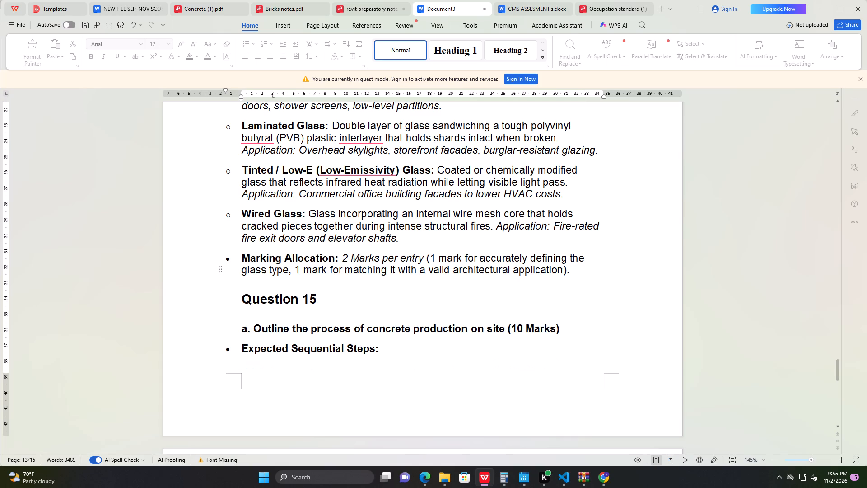
Delete the horizontal divider line above the Question 14 heading in the marking scheme.
{"action": "scroll", "coordinate": [288, 303], "scroll_direction": "up", "scroll_amount": 9}
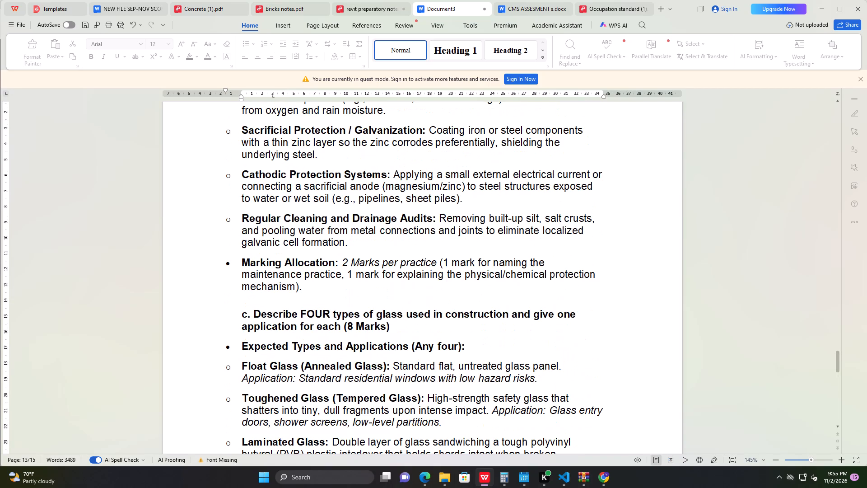
{"action": "scroll", "coordinate": [327, 315], "scroll_direction": "up", "scroll_amount": 7}
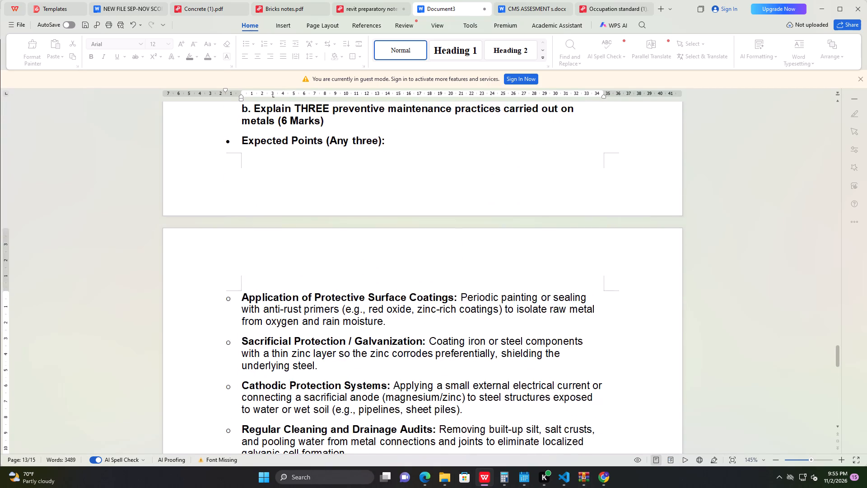
{"action": "scroll", "coordinate": [318, 315], "scroll_direction": "up", "scroll_amount": 6}
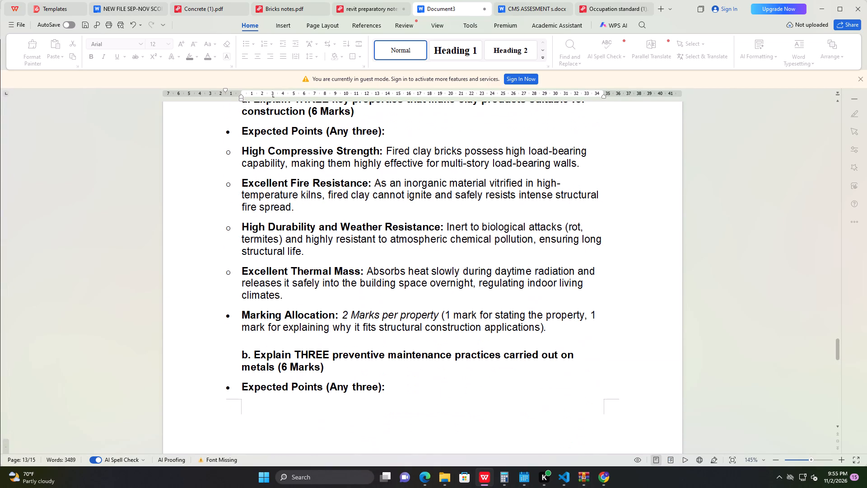
{"action": "scroll", "coordinate": [316, 316], "scroll_direction": "up", "scroll_amount": 3}
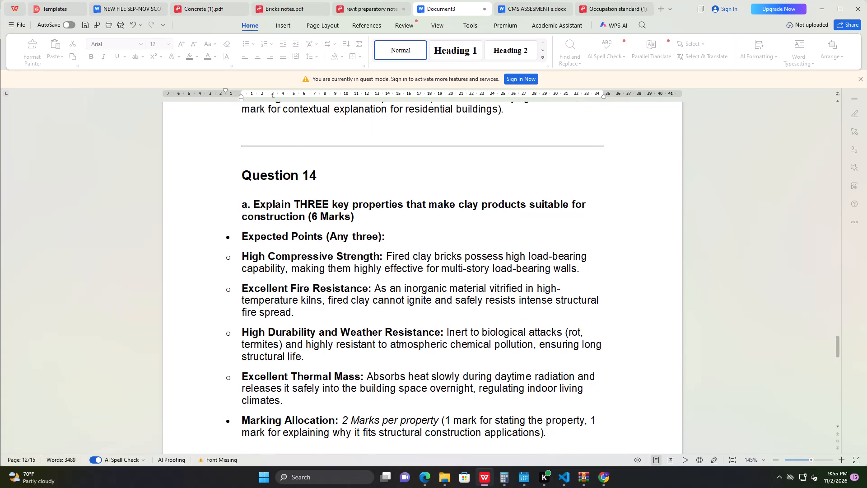
{"action": "scroll", "coordinate": [314, 319], "scroll_direction": "up", "scroll_amount": 5}
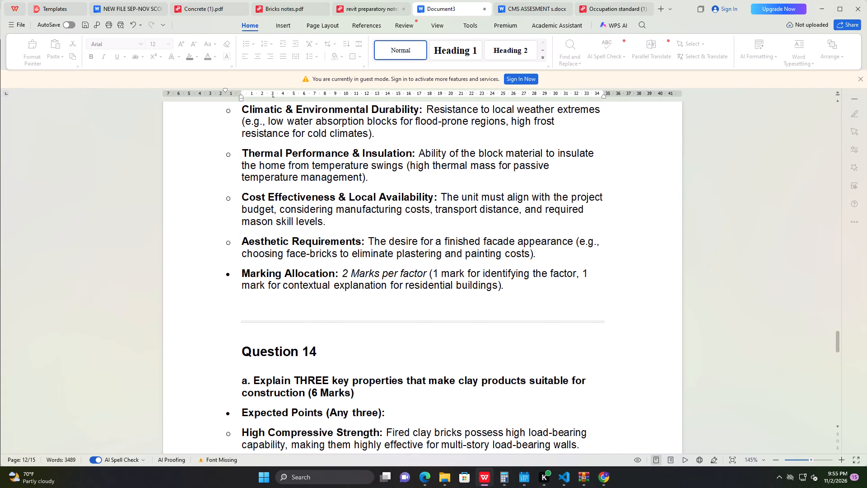
{"action": "left_click", "coordinate": [303, 321]}
{"action": "key", "text": "BackSpace"}
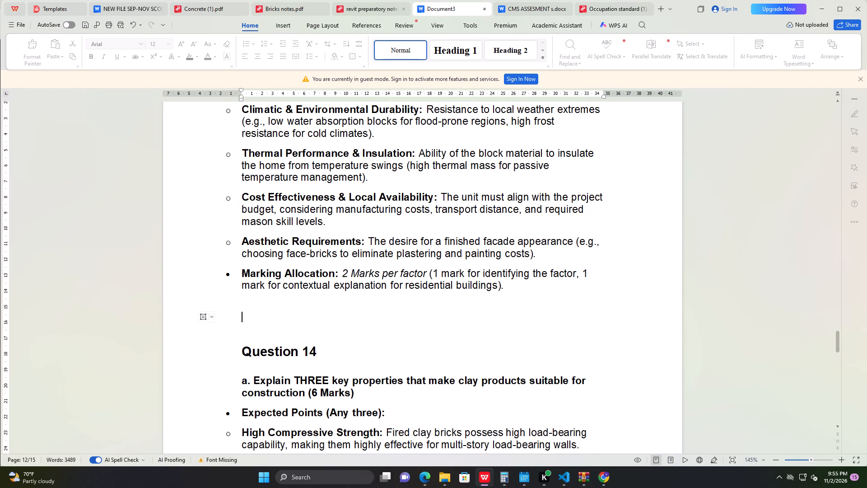
Delete the horizontal divider line between the end of Question 12 and the Question 13 heading in the marking scheme.
{"action": "scroll", "coordinate": [292, 328], "scroll_direction": "up", "scroll_amount": 14}
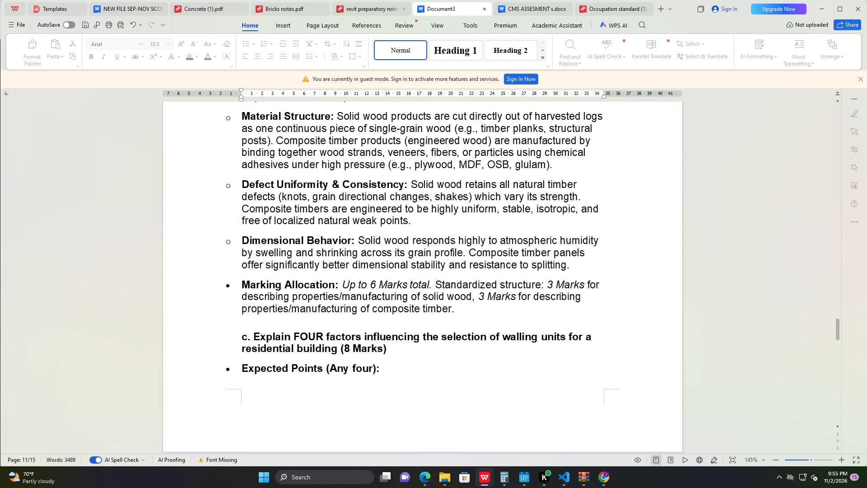
{"action": "scroll", "coordinate": [281, 330], "scroll_direction": "up", "scroll_amount": 14}
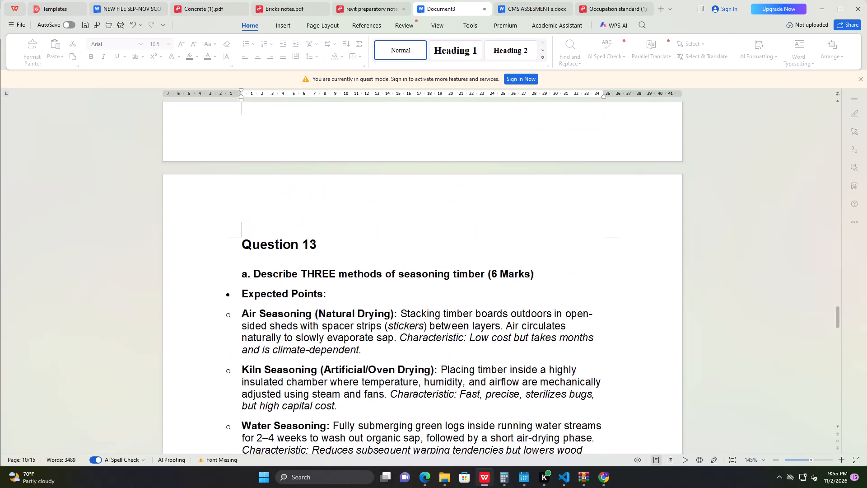
{"action": "scroll", "coordinate": [278, 328], "scroll_direction": "up", "scroll_amount": 5}
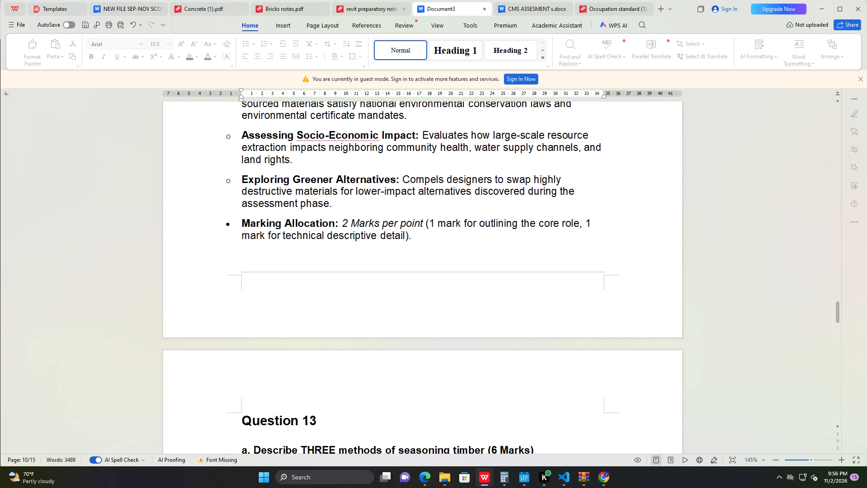
{"action": "left_click", "coordinate": [300, 272]}
{"action": "key", "text": "BackSpace"}
Delete the horizontal divider line between the end of Question 11 and the SECTION B heading in the marking scheme.
{"action": "scroll", "coordinate": [298, 277], "scroll_direction": "up", "scroll_amount": 6}
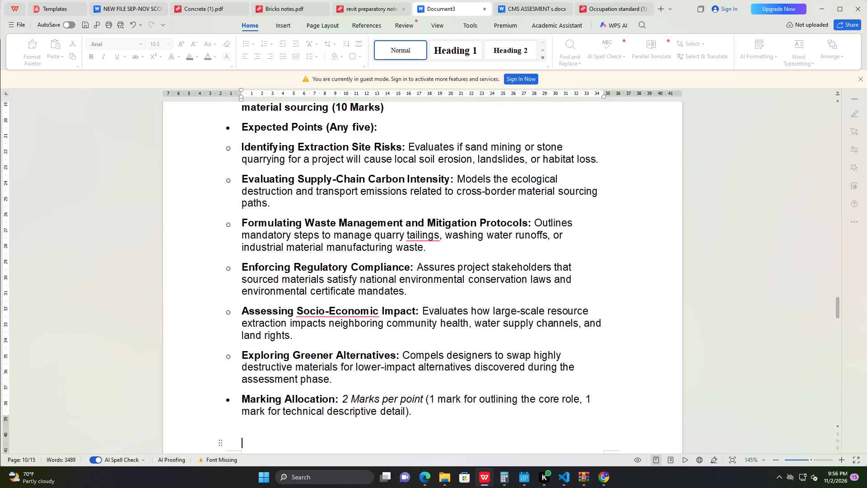
{"action": "scroll", "coordinate": [290, 284], "scroll_direction": "up", "scroll_amount": 18}
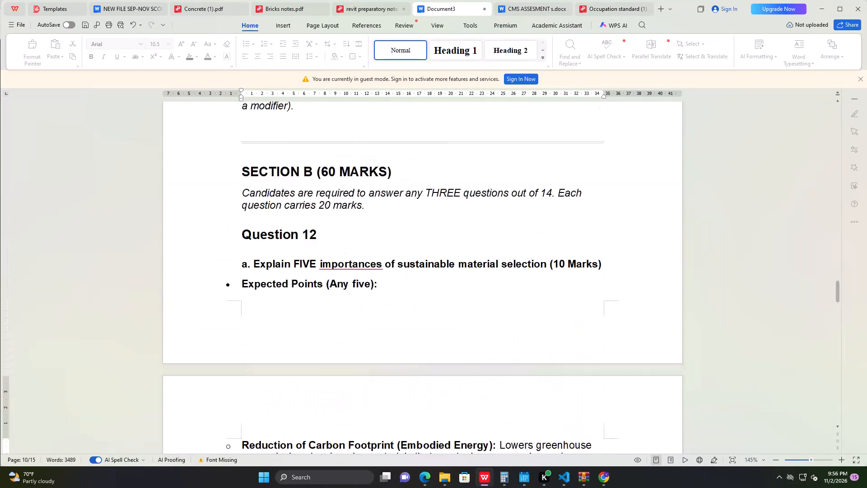
{"action": "scroll", "coordinate": [277, 292], "scroll_direction": "up", "scroll_amount": 4}
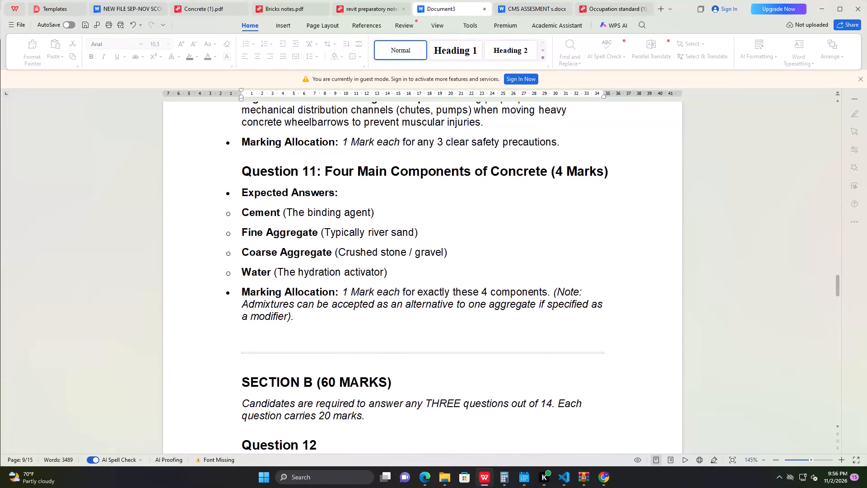
{"action": "left_click", "coordinate": [277, 352]}
{"action": "key", "text": "BackSpace"}
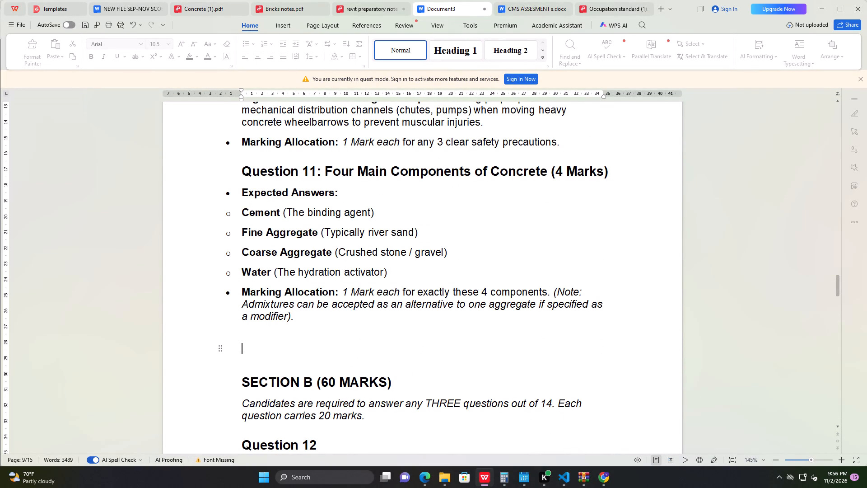
Insert four blank paragraphs above the SECTION B (60 MARKS) heading in the marking scheme to push it onto the next page.
{"action": "scroll", "coordinate": [274, 346], "scroll_direction": "up", "scroll_amount": 13}
{"action": "scroll", "coordinate": [270, 339], "scroll_direction": "down", "scroll_amount": 2}
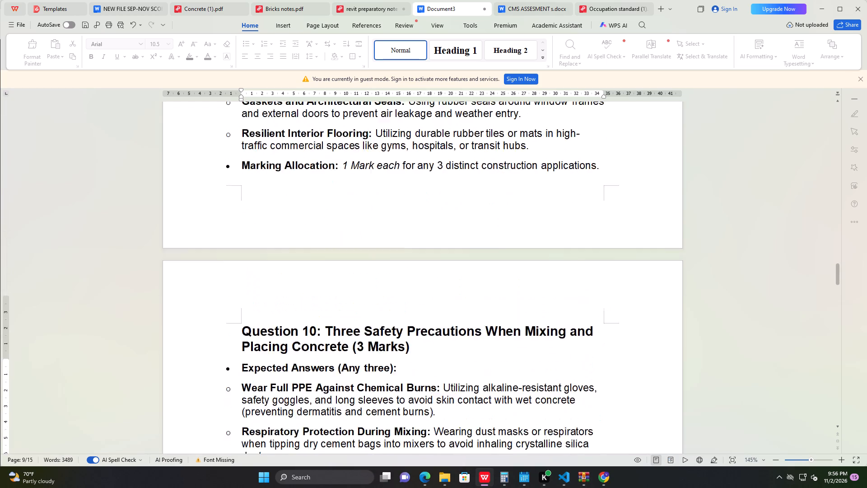
{"action": "scroll", "coordinate": [270, 340], "scroll_direction": "down", "scroll_amount": 15}
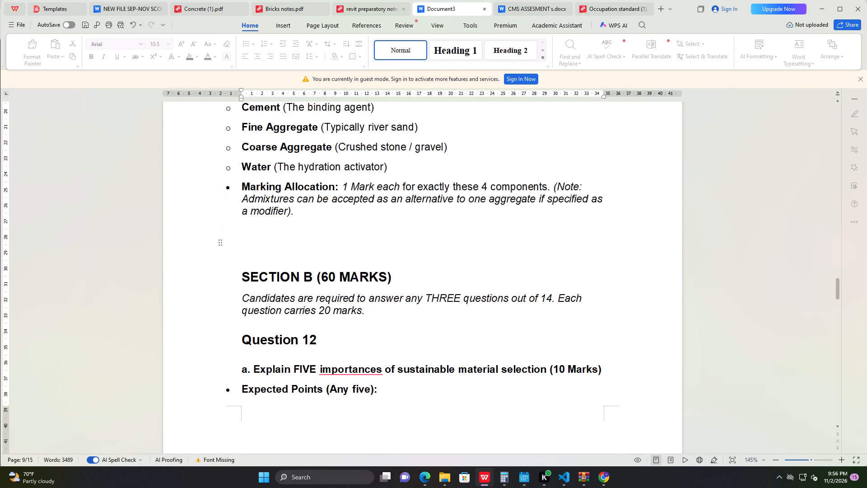
{"action": "key", "text": "Return"}
{"action": "key", "text": "Return"}
{"action": "key", "text": "Return"}
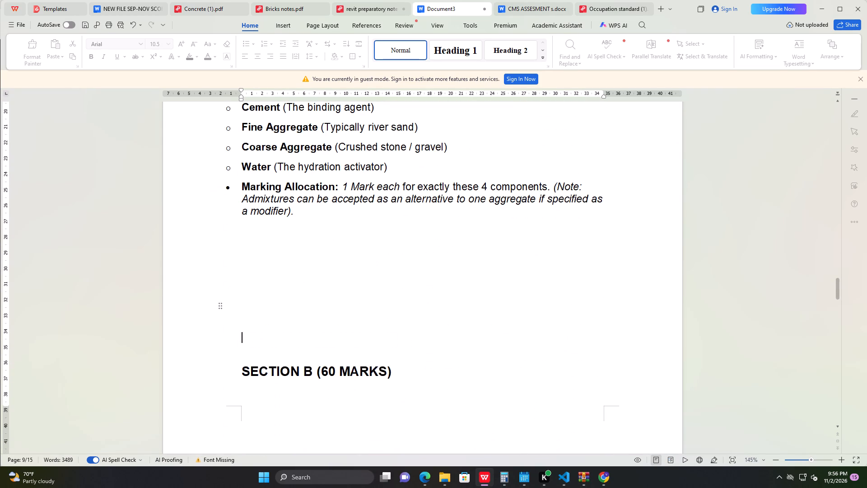
{"action": "key", "text": "Return"}
{"action": "scroll", "coordinate": [283, 258], "scroll_direction": "down", "scroll_amount": 4}
{"action": "scroll", "coordinate": [280, 262], "scroll_direction": "up", "scroll_amount": 5}
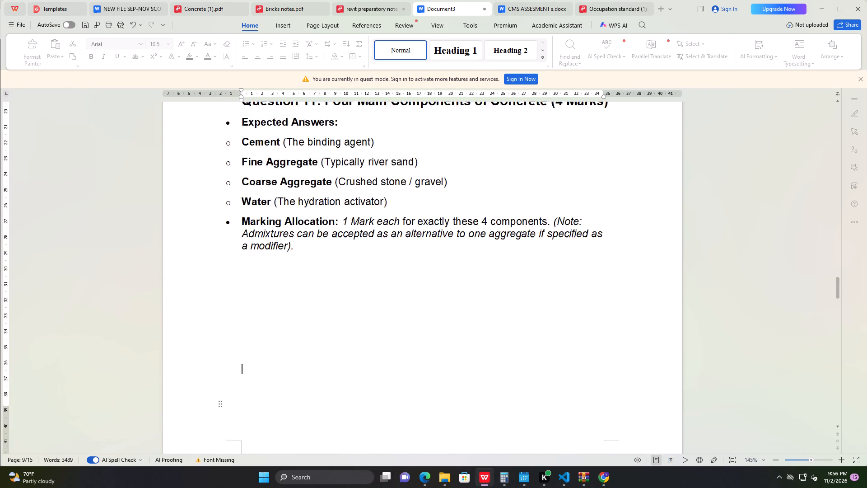
Delete the horizontal divider line above the MARKING SCHEME title at the start of the marking scheme.
{"action": "scroll", "coordinate": [276, 265], "scroll_direction": "up", "scroll_amount": 17}
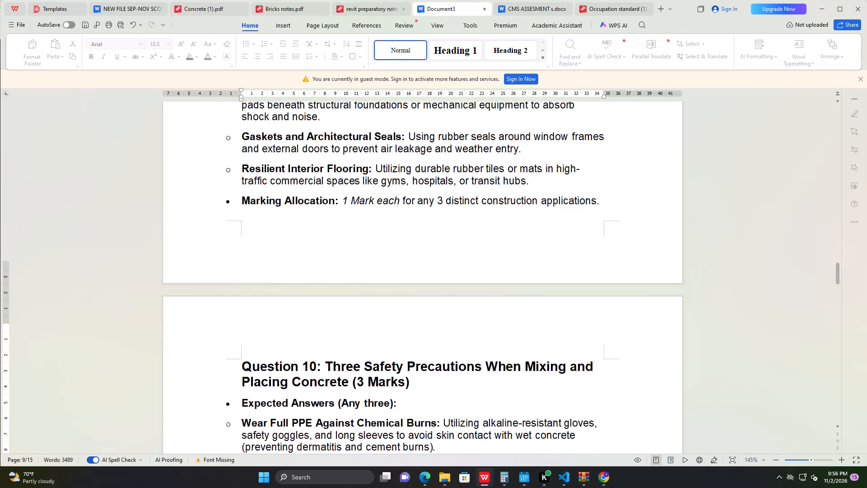
{"action": "scroll", "coordinate": [270, 267], "scroll_direction": "up", "scroll_amount": 14}
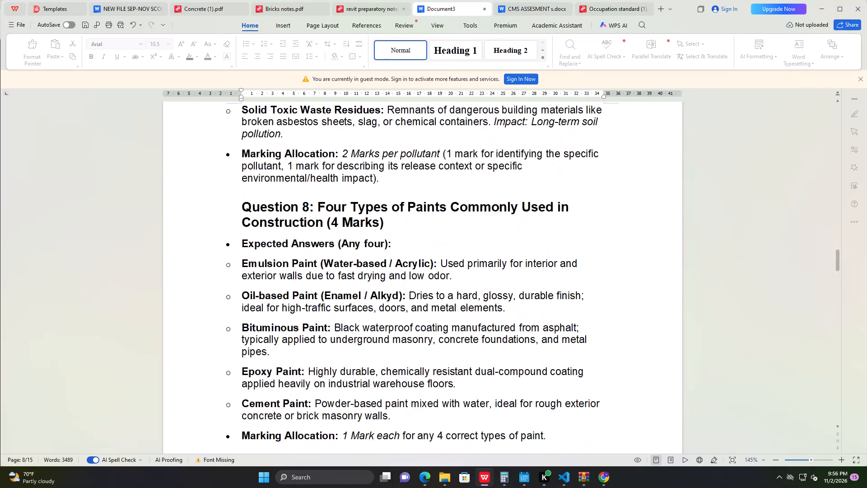
{"action": "scroll", "coordinate": [267, 268], "scroll_direction": "up", "scroll_amount": 16}
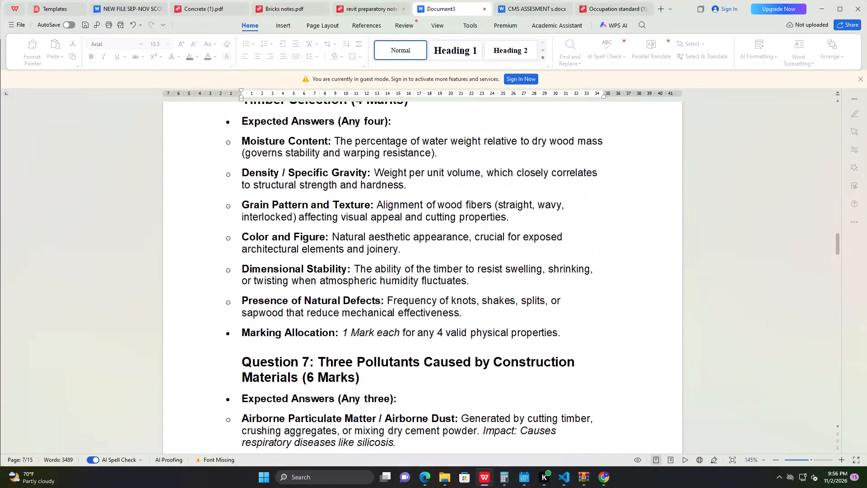
{"action": "scroll", "coordinate": [266, 268], "scroll_direction": "up", "scroll_amount": 7}
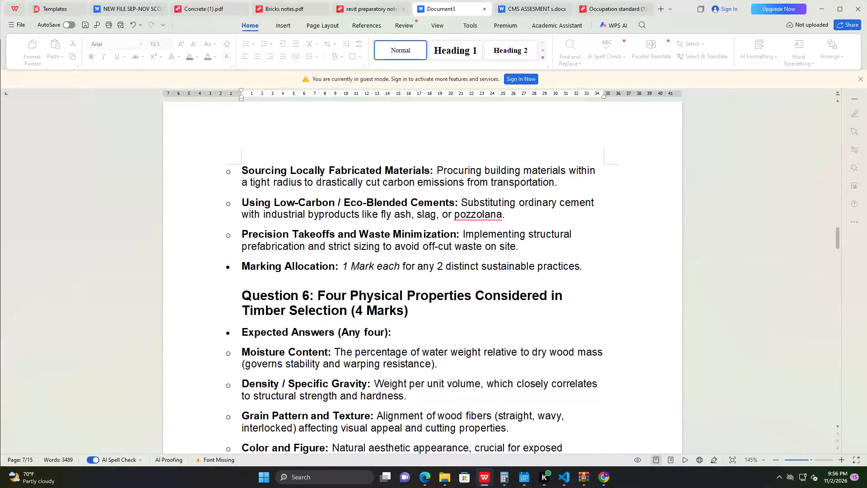
{"action": "scroll", "coordinate": [280, 279], "scroll_direction": "up", "scroll_amount": 3}
{"action": "scroll", "coordinate": [280, 277], "scroll_direction": "down", "scroll_amount": 4}
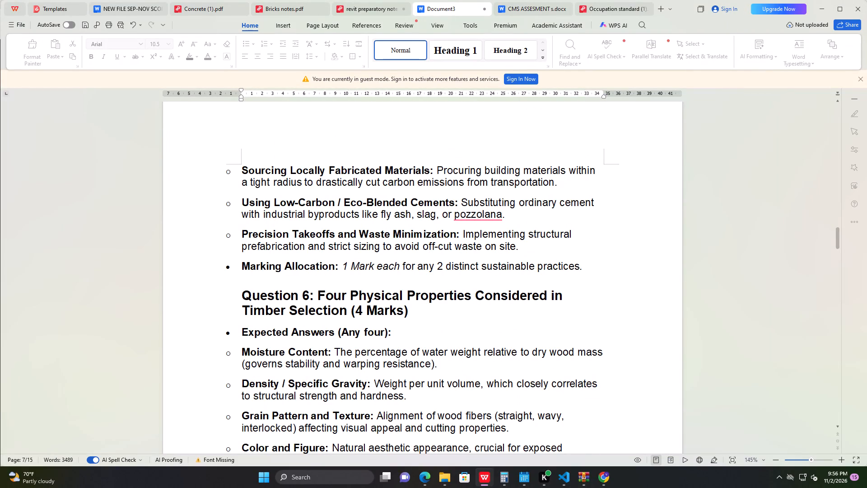
{"action": "scroll", "coordinate": [360, 370], "scroll_direction": "up", "scroll_amount": 16}
{"action": "scroll", "coordinate": [329, 350], "scroll_direction": "up", "scroll_amount": 4}
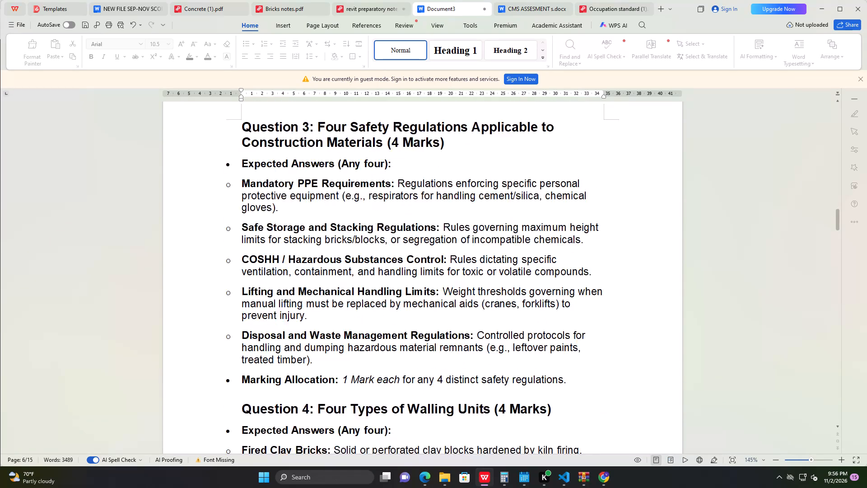
{"action": "scroll", "coordinate": [327, 352], "scroll_direction": "up", "scroll_amount": 19}
{"action": "scroll", "coordinate": [320, 352], "scroll_direction": "up", "scroll_amount": 6}
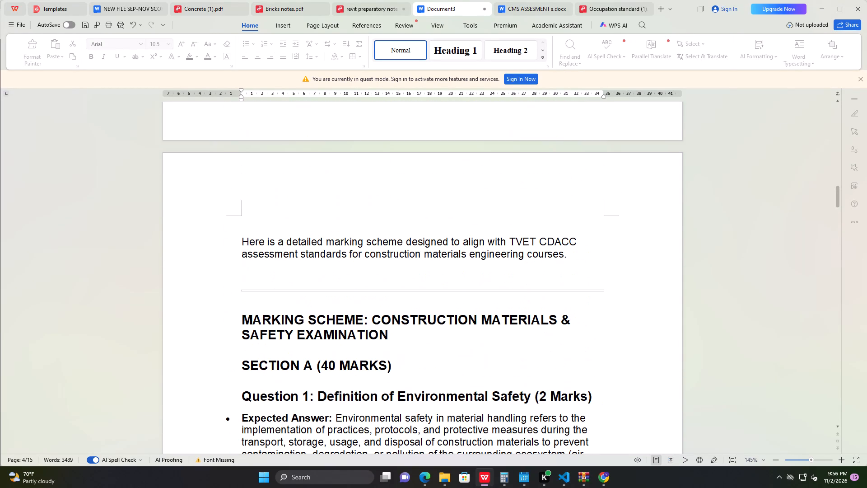
{"action": "left_click", "coordinate": [326, 291]}
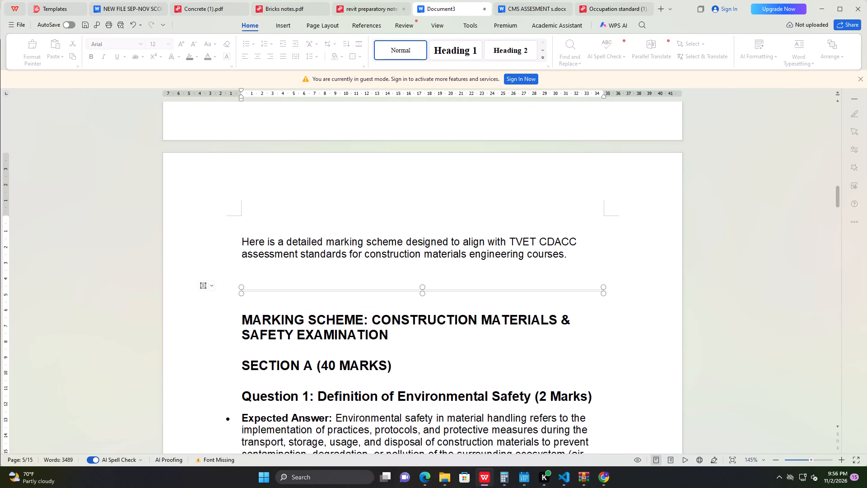
{"action": "key", "text": "BackSpace"}
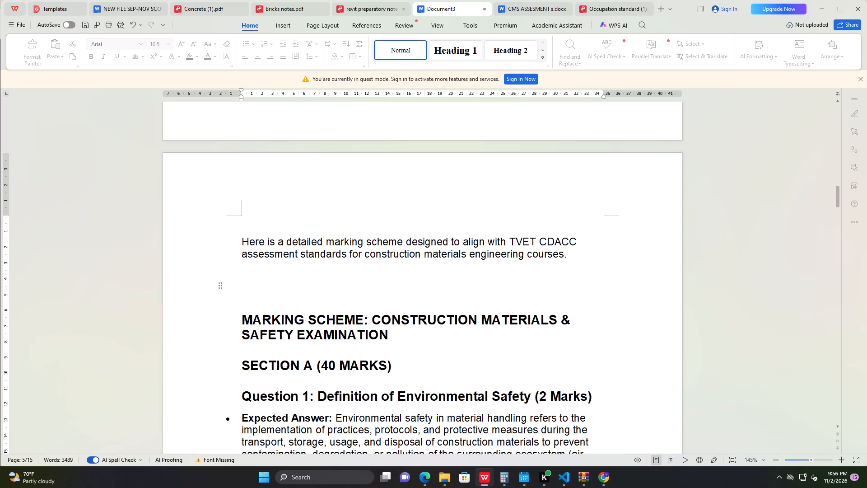
Delete the introductory sentence "Here is a detailed marking scheme designed to align with TVET CDACC assessment standards…" above the marking scheme title.
{"action": "left_click_drag", "start_coordinate": [566, 267], "coordinate": [404, 252]}
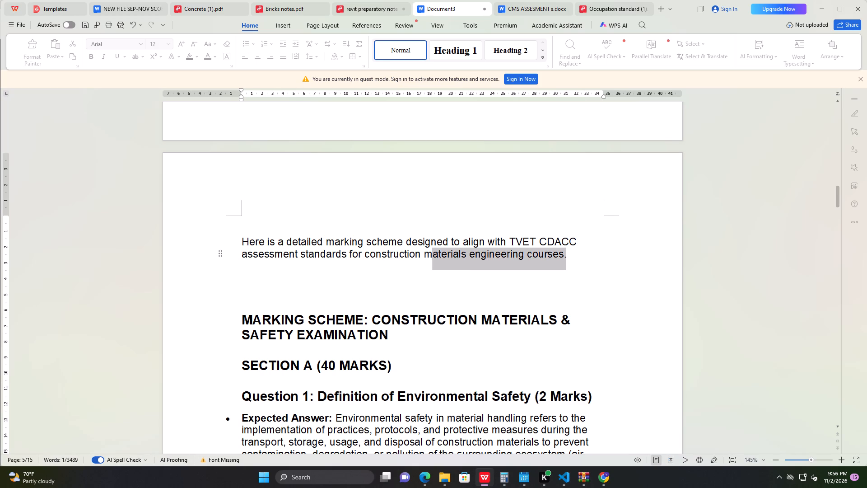
{"action": "left_click_drag", "start_coordinate": [404, 252], "coordinate": [229, 241]}
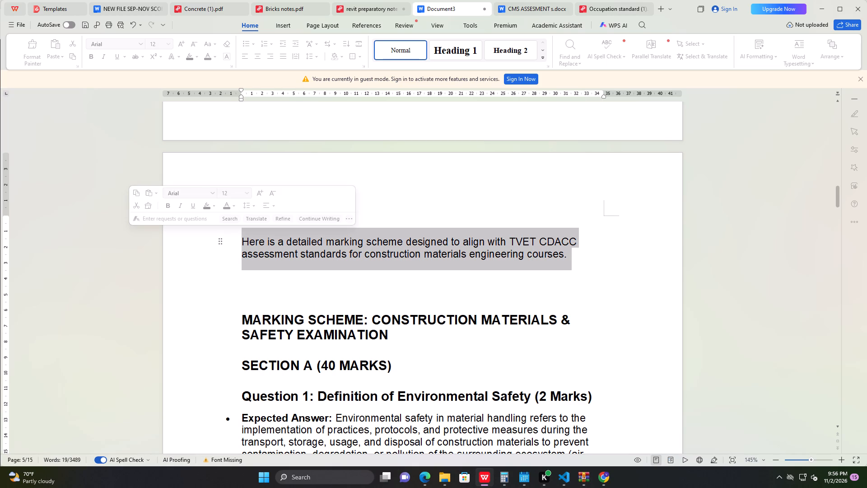
{"action": "key", "text": "BackSpace"}
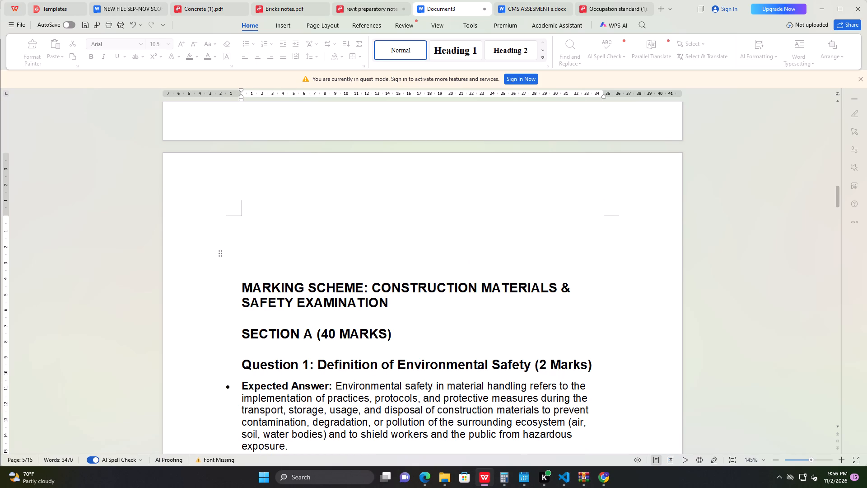
Replace "& SAFETY EXAMINATION" in the marking scheme title with "SCIENCE" so it reads "MARKING SCHEME: CONSTRUCTION MATERIALS SCIENCE".
{"action": "left_click_drag", "start_coordinate": [390, 305], "coordinate": [222, 303]}
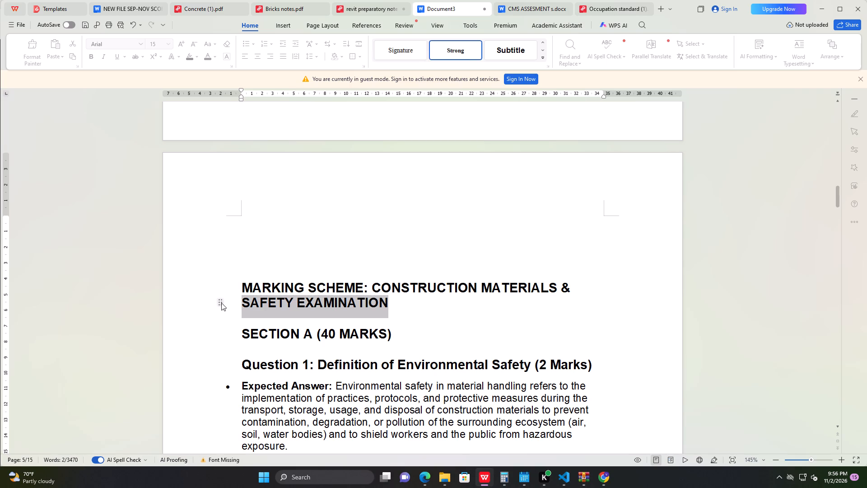
{"action": "key", "text": "ctrl+BackSpace"}
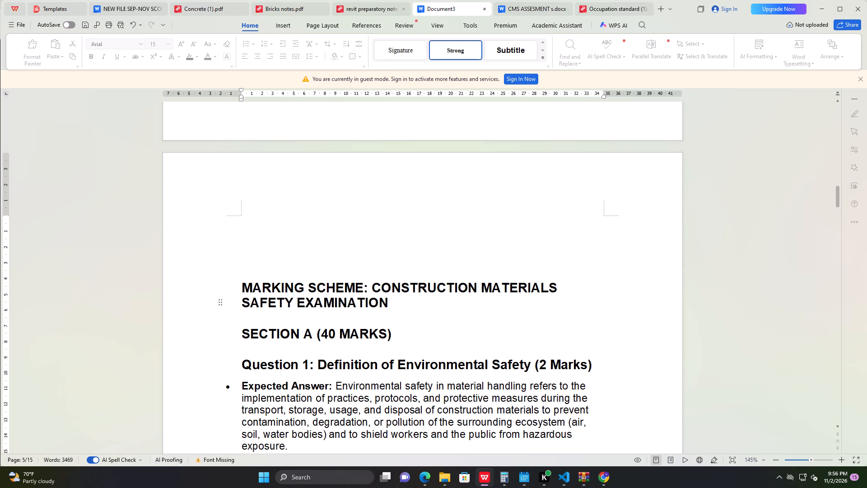
{"action": "left_click", "coordinate": [389, 308]}
{"action": "key", "text": "BackSpace"}
{"action": "key", "text": "BackSpace"}
{"action": "key", "text": "BackSpace"}
{"action": "key", "text": "BackSpace"}
{"action": "key", "text": "BackSpace"}
{"action": "key", "text": "BackSpace"}
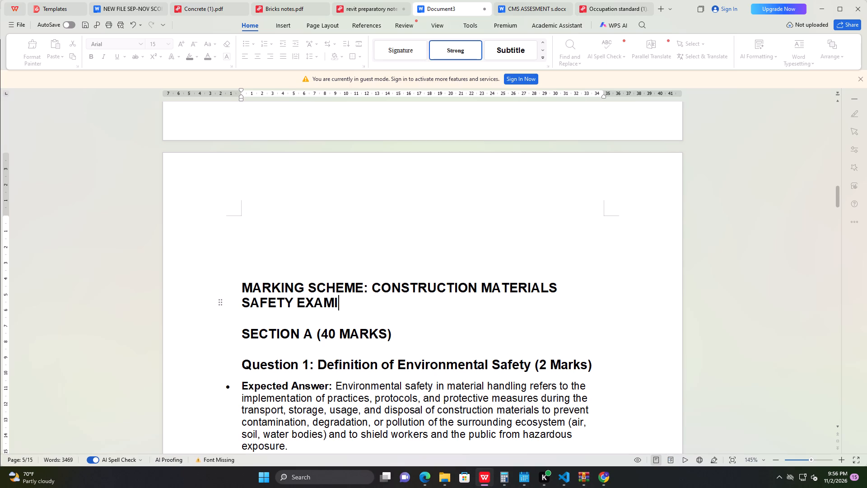
{"action": "key", "text": "BackSpace"}
{"action": "key", "text": "BackSpace"}
{"action": "key", "text": "BackSpace"}
{"action": "key", "text": "BackSpace"}
{"action": "key", "text": "BackSpace"}
{"action": "key", "text": "BackSpace"}
{"action": "key", "text": "BackSpace"}
{"action": "key", "text": "BackSpace"}
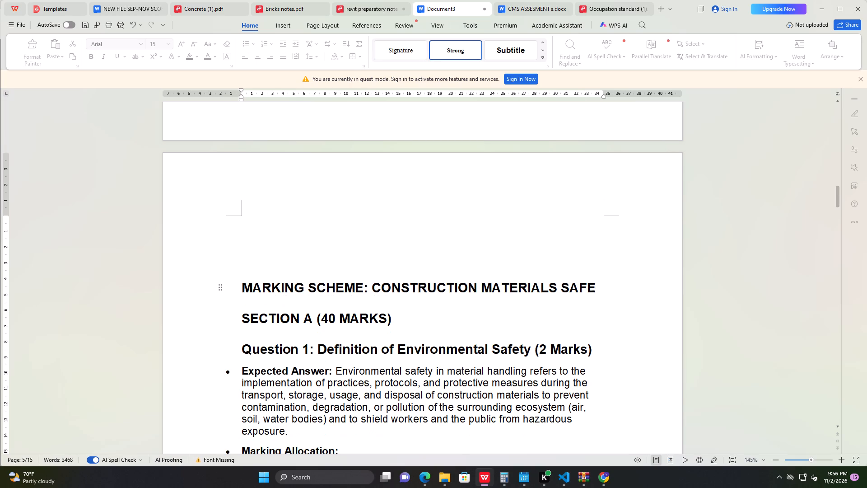
{"action": "key", "text": "BackSpace"}
{"action": "key", "text": "BackSpace"}
{"action": "key", "text": "BackSpace"}
{"action": "key", "text": "BackSpace"}
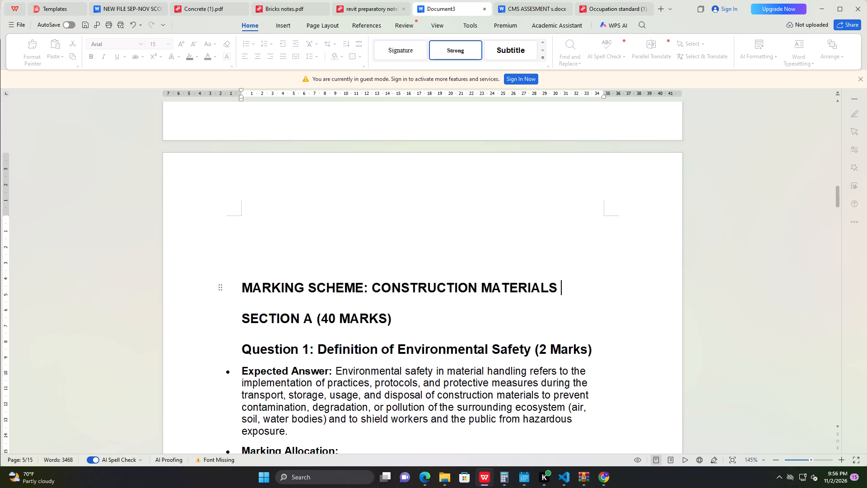
{"action": "key", "text": "s"}
{"action": "key", "text": "c"}
{"action": "key", "text": "i"}
{"action": "key", "text": "e"}
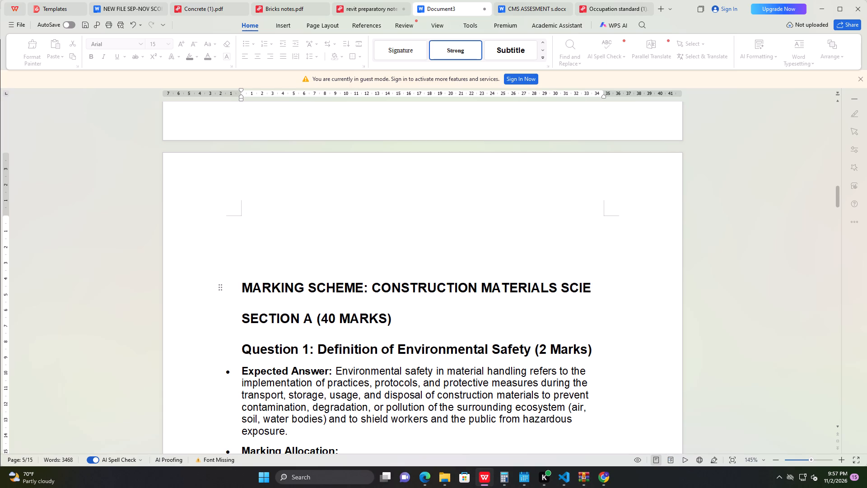
{"action": "key", "text": "n"}
{"action": "type", "text": "CE"}
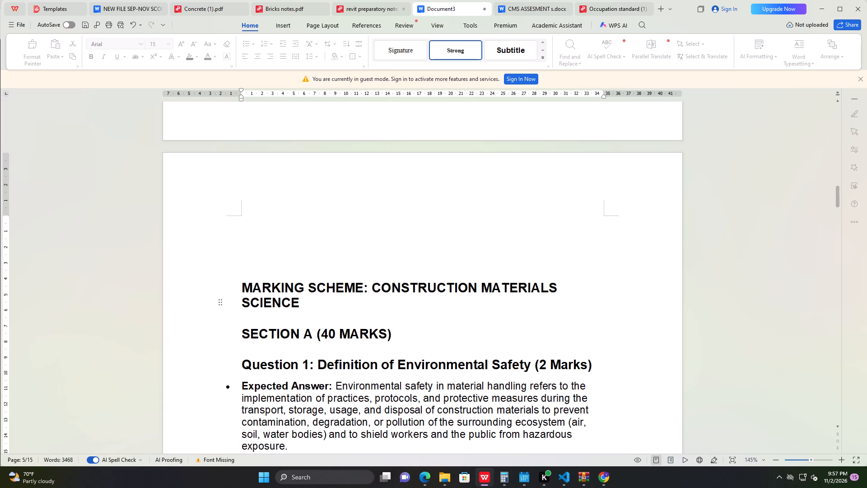
Save the document as a Word file named CMS 2 ASSESSMENT 3 in the miss vivian folder on the Desktop.
{"action": "left_click", "coordinate": [11, 20]}
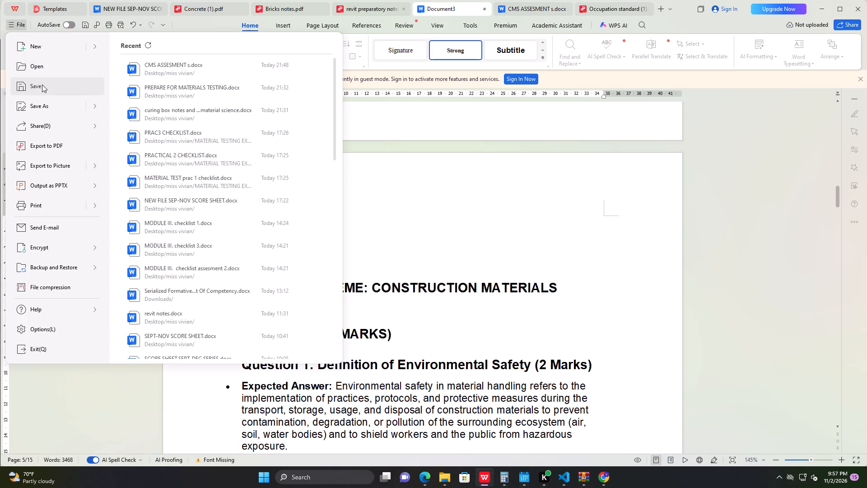
{"action": "left_click", "coordinate": [42, 102]}
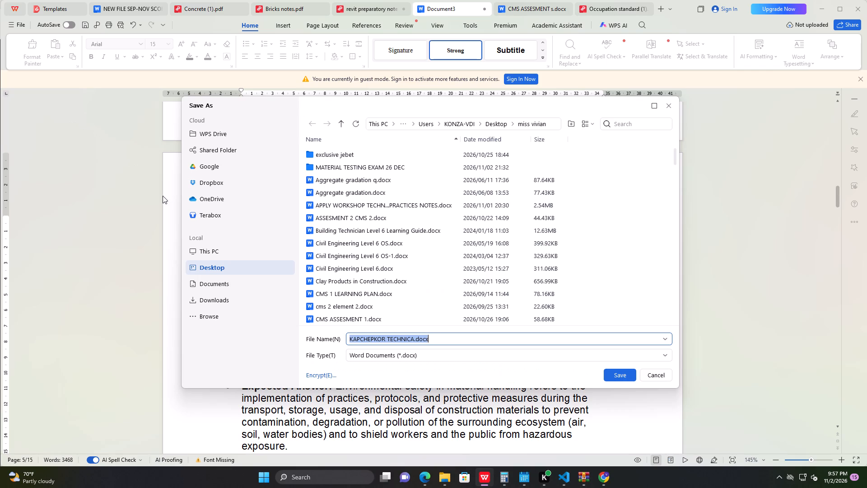
{"action": "key", "text": "BackSpace"}
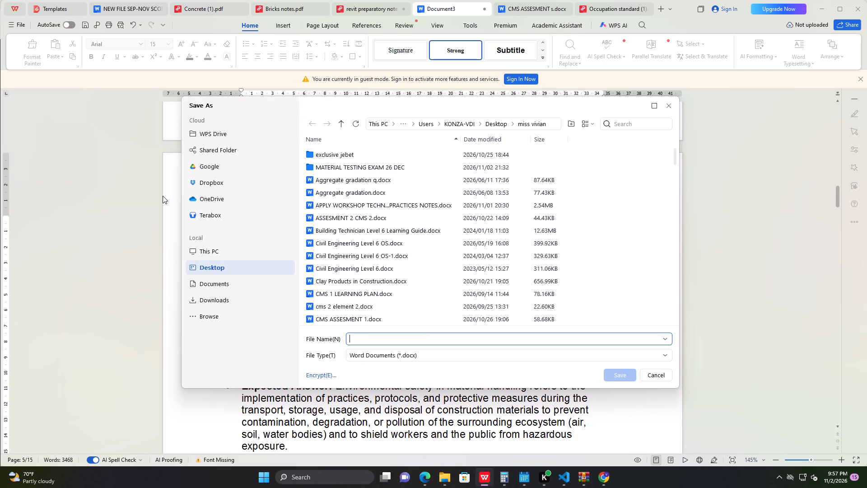
{"action": "key", "text": "c"}
{"action": "type", "text": "MS"}
{"action": "key", "text": "space"}
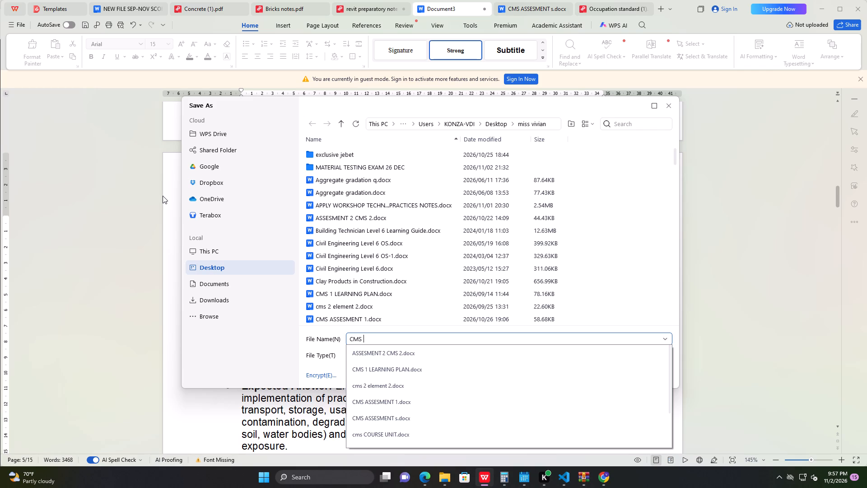
{"action": "key", "text": "2"}
{"action": "key", "text": "space"}
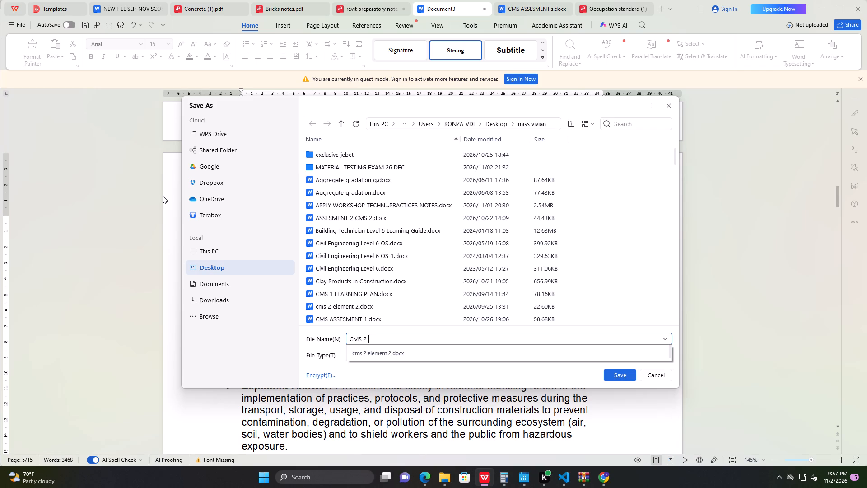
{"action": "type", "text": "ASS"}
{"action": "key", "text": "3"}
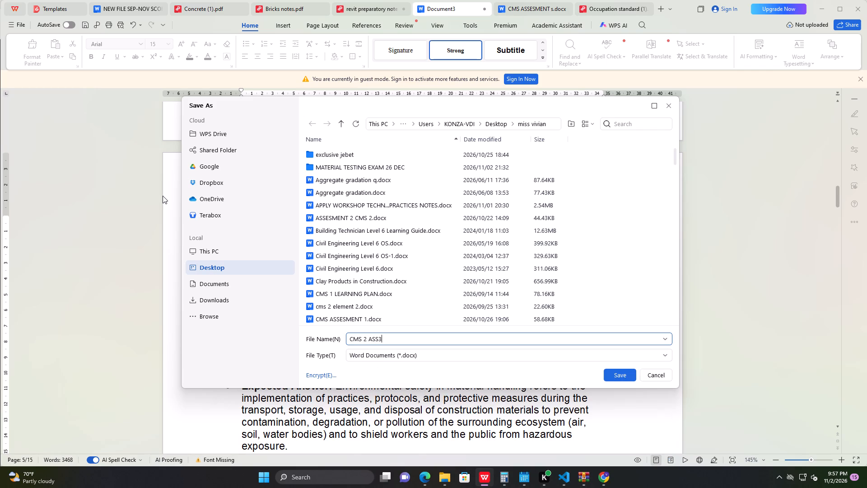
{"action": "key", "text": "BackSpace"}
{"action": "type", "text": "ES"}
{"action": "type", "text": "SMENT"}
{"action": "key", "text": "space"}
{"action": "key", "text": "3"}
{"action": "left_click", "coordinate": [616, 373]}
Save the assessment document again under its current name.
{"action": "scroll", "coordinate": [531, 326], "scroll_direction": "up", "scroll_amount": 4}
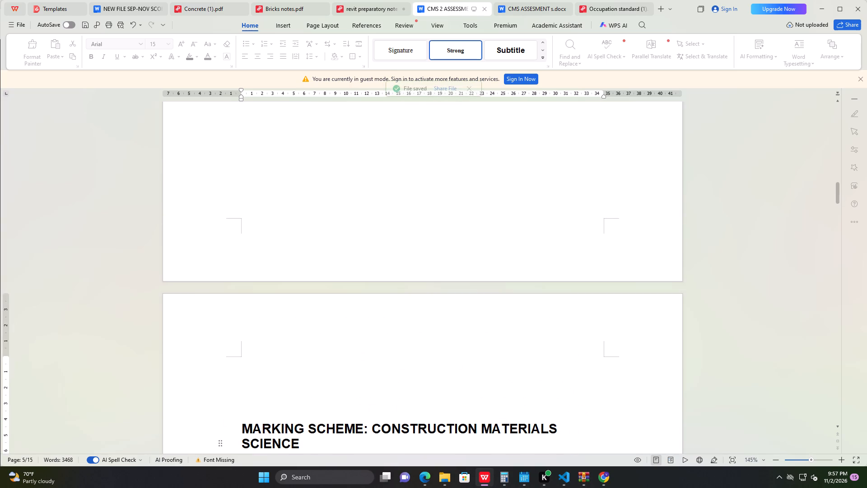
{"action": "scroll", "coordinate": [527, 329], "scroll_direction": "up", "scroll_amount": 18}
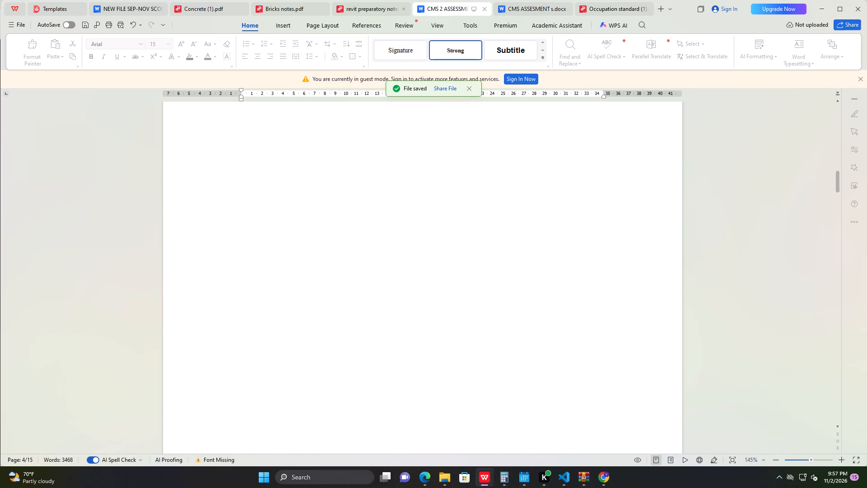
{"action": "scroll", "coordinate": [514, 339], "scroll_direction": "up", "scroll_amount": 1}
{"action": "scroll", "coordinate": [513, 338], "scroll_direction": "down", "scroll_amount": 9}
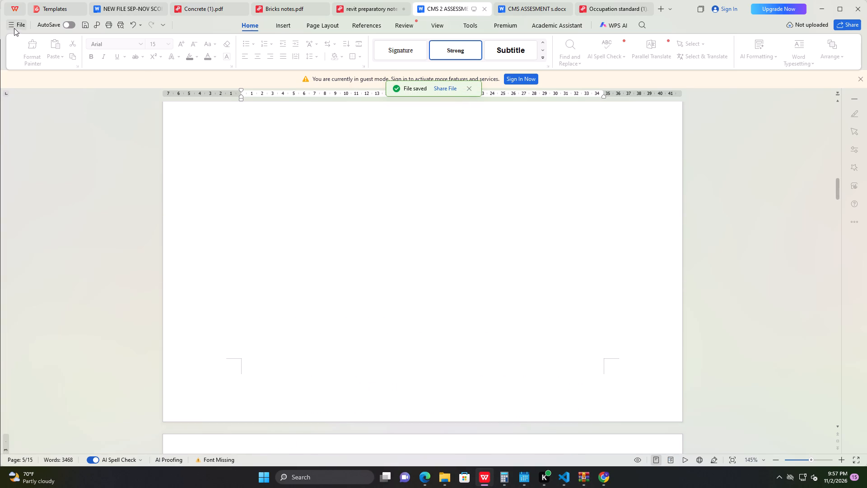
{"action": "left_click", "coordinate": [13, 27]}
{"action": "left_click", "coordinate": [45, 82]}
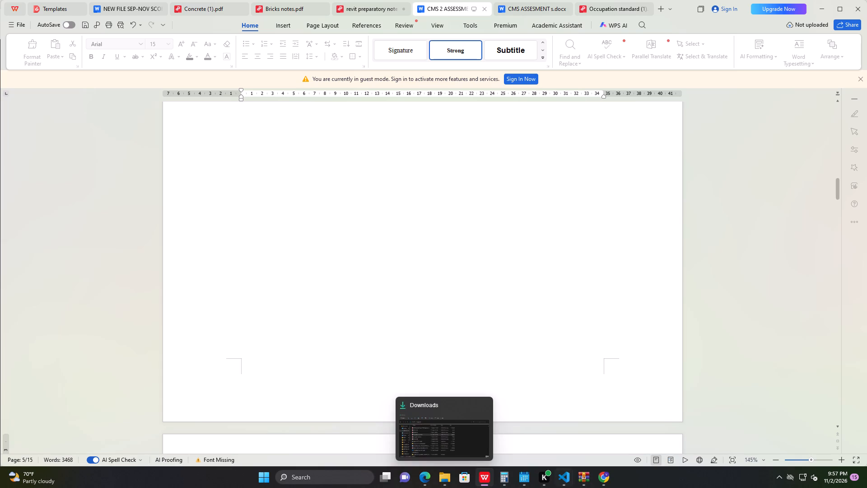
Switch to File Explorer and create a folder in Downloads named CONSTRUCTION MATERIAL SCIENCE ASSESMENTS.
{"action": "left_click", "coordinate": [438, 441]}
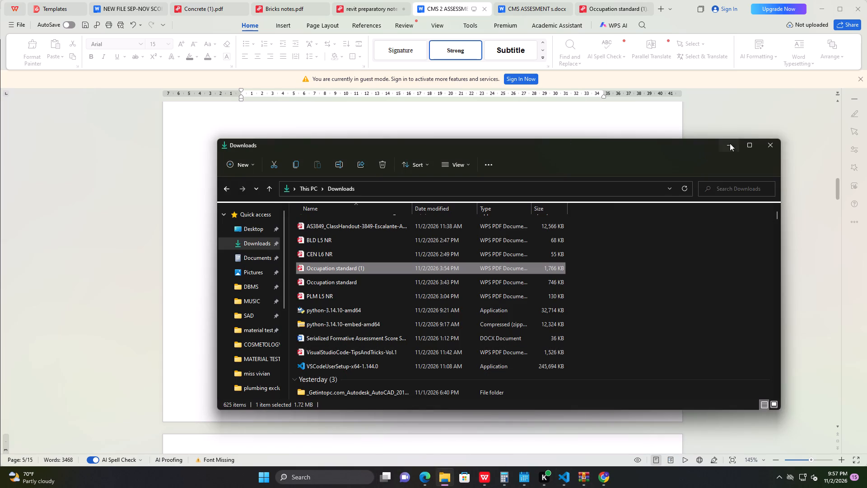
{"action": "left_click", "coordinate": [750, 144]}
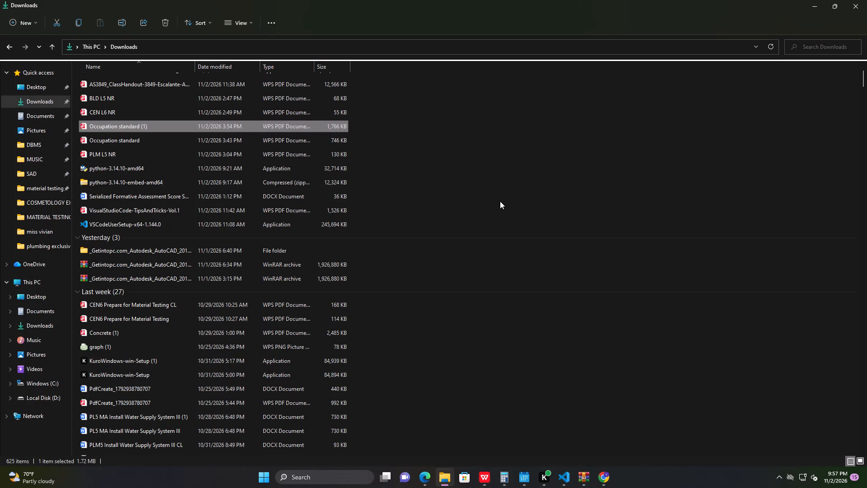
{"action": "right_click", "coordinate": [500, 185]}
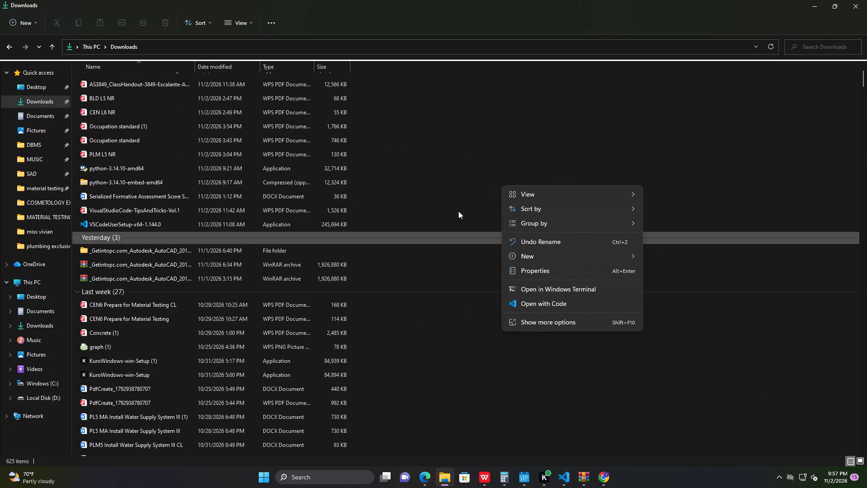
{"action": "left_click", "coordinate": [519, 258]}
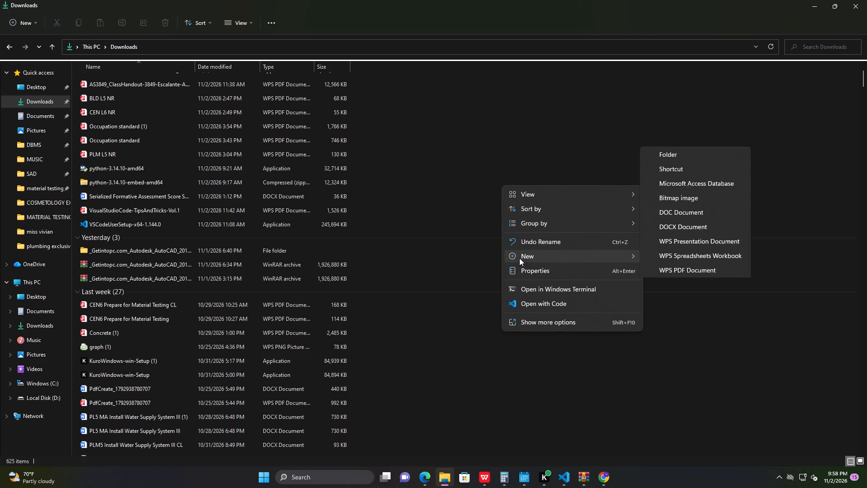
{"action": "left_click", "coordinate": [662, 19]}
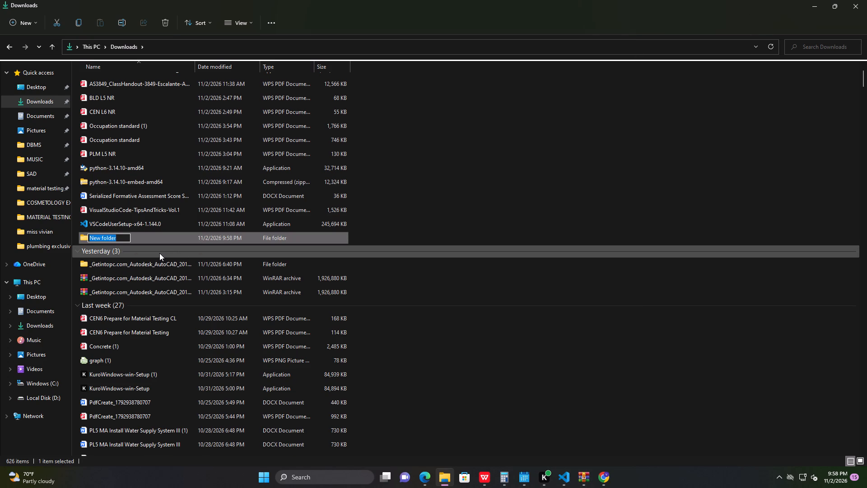
{"action": "key", "text": "BackSpace"}
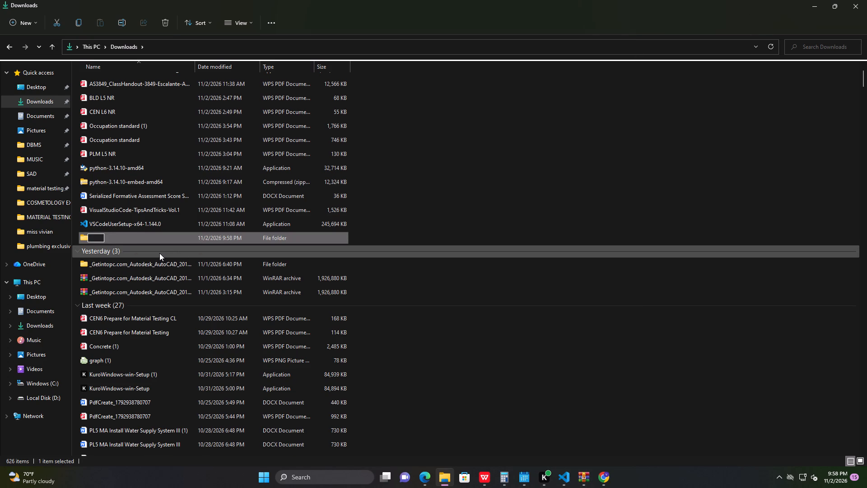
{"action": "type", "text": "CON"}
{"action": "key", "text": "s"}
{"action": "key", "text": "t"}
{"action": "type", "text": "RUCTIO"}
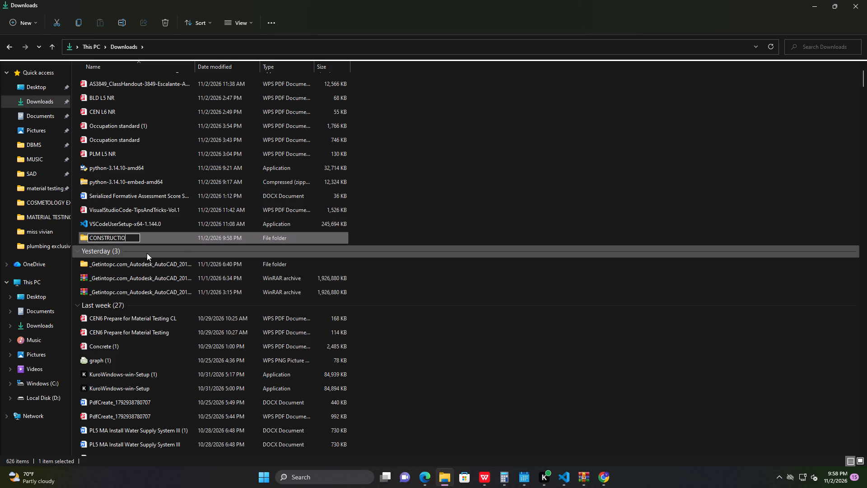
{"action": "type", "text": "N MATERIAL SCIENCE ASSESMENT"}
{"action": "key", "text": "s"}
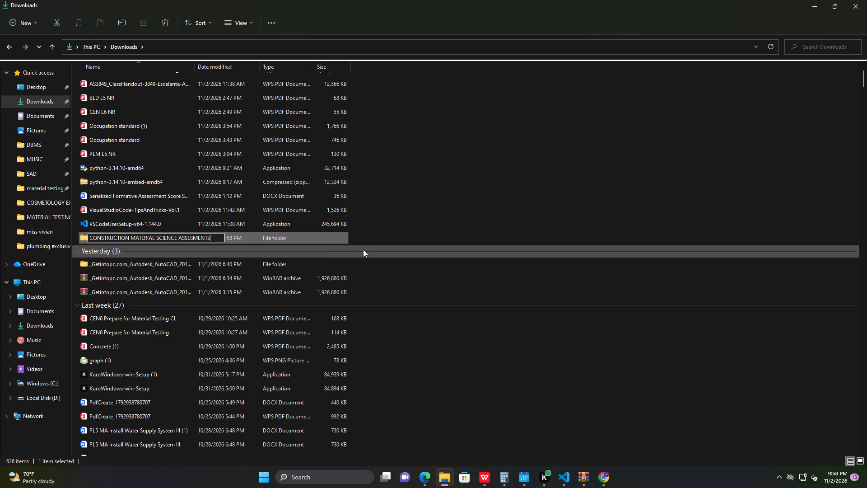
{"action": "left_click", "coordinate": [377, 236]}
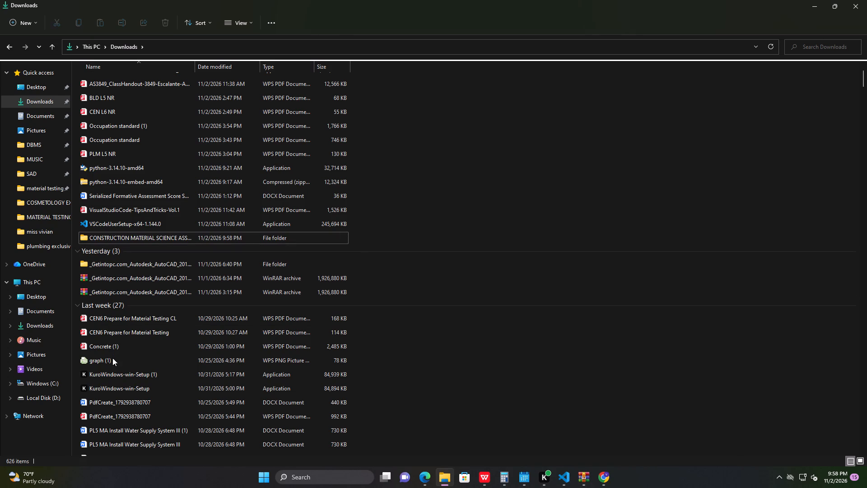
Move the CONSTRUCTION MATERIAL SCIENCE ASSESMENTS folder from Downloads into the miss vivian folder.
{"action": "scroll", "coordinate": [140, 207], "scroll_direction": "up", "scroll_amount": 3}
{"action": "scroll", "coordinate": [122, 142], "scroll_direction": "up", "scroll_amount": 3}
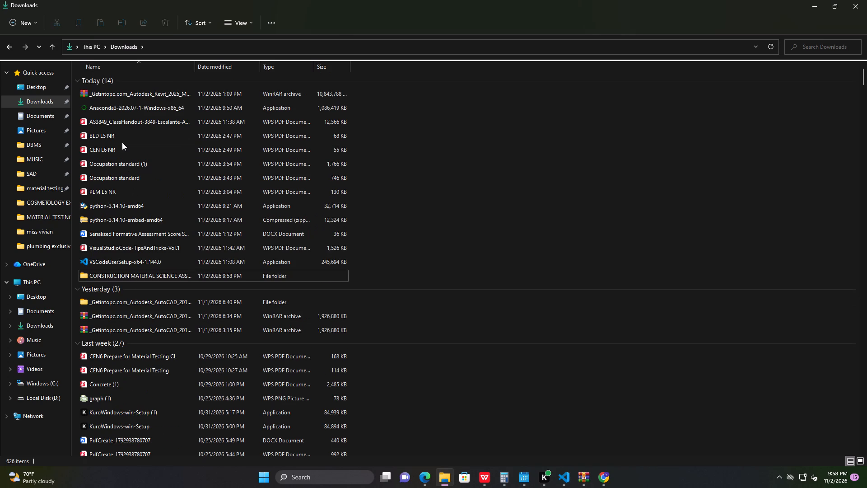
{"action": "scroll", "coordinate": [122, 142], "scroll_direction": "up", "scroll_amount": 3}
{"action": "left_click_drag", "start_coordinate": [128, 275], "coordinate": [53, 241]}
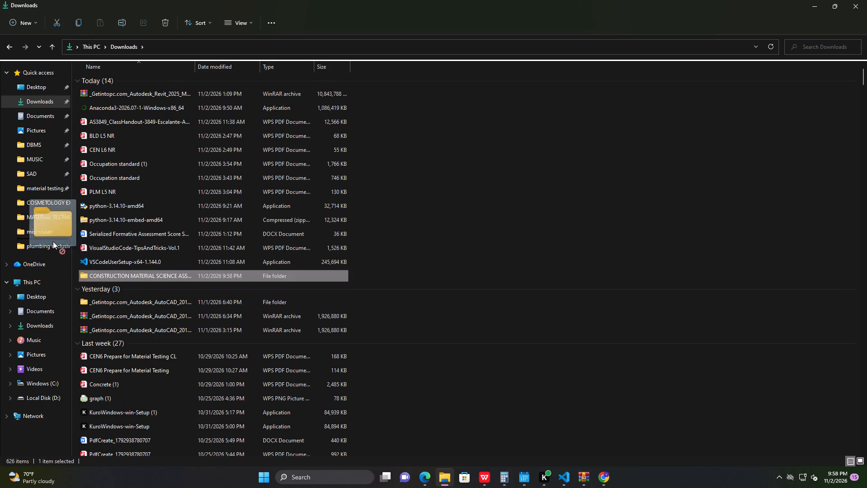
{"action": "left_click_drag", "start_coordinate": [53, 241], "coordinate": [50, 231]}
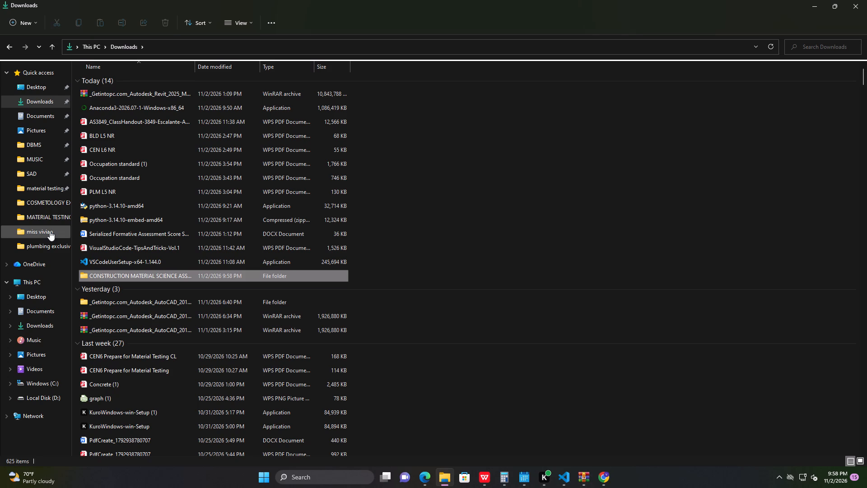
Open the miss vivian folder and look through its file list for the CONSTRUCTION MATERIAL SCIENCE ASSESMENTS folder.
{"action": "left_click", "coordinate": [50, 230]}
{"action": "left_click", "coordinate": [49, 231]}
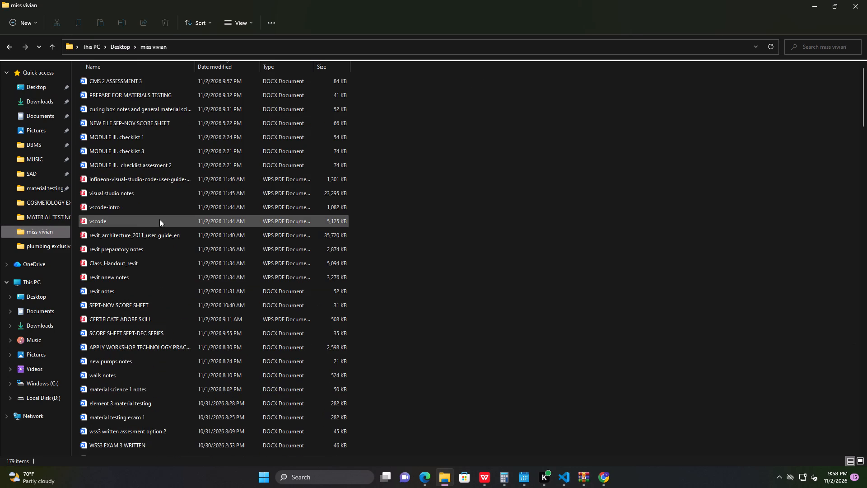
{"action": "scroll", "coordinate": [160, 243], "scroll_direction": "up", "scroll_amount": 3}
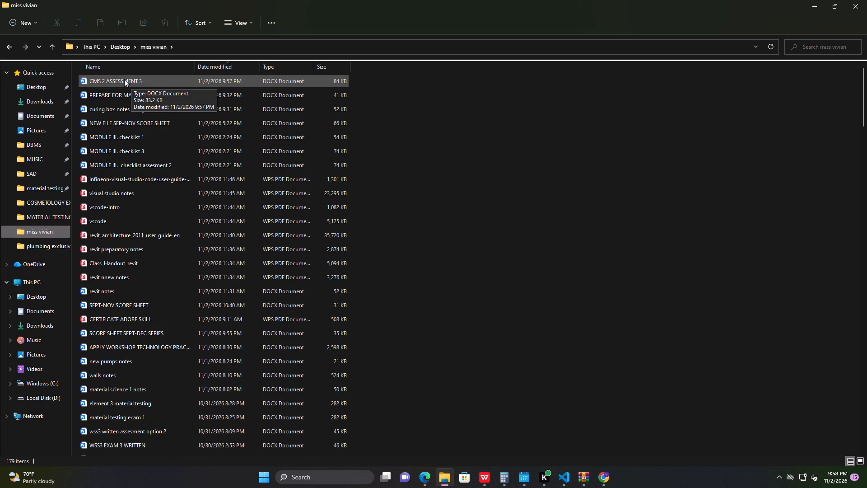
{"action": "scroll", "coordinate": [154, 282], "scroll_direction": "down", "scroll_amount": 19}
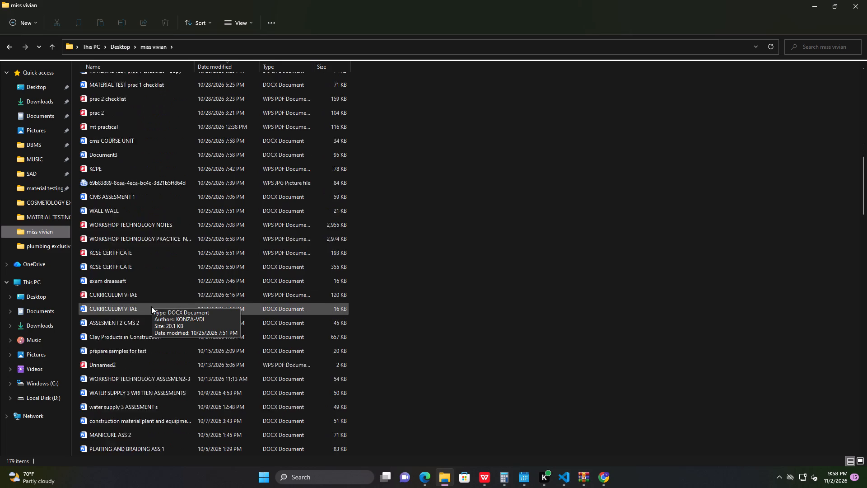
{"action": "scroll", "coordinate": [151, 305], "scroll_direction": "down", "scroll_amount": 18}
{"action": "scroll", "coordinate": [146, 299], "scroll_direction": "down", "scroll_amount": 4}
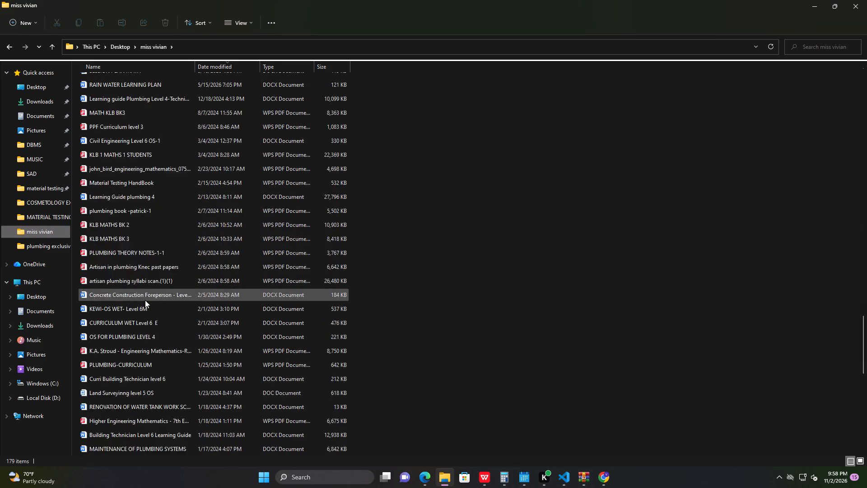
{"action": "scroll", "coordinate": [144, 297], "scroll_direction": "down", "scroll_amount": 14}
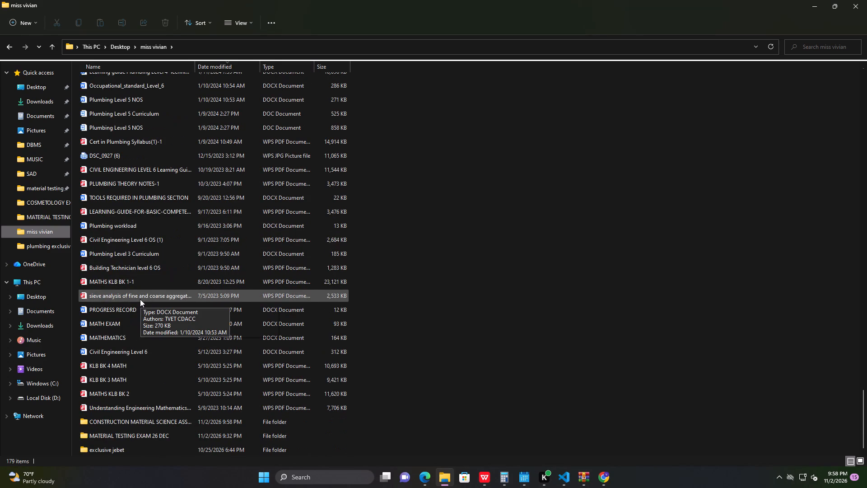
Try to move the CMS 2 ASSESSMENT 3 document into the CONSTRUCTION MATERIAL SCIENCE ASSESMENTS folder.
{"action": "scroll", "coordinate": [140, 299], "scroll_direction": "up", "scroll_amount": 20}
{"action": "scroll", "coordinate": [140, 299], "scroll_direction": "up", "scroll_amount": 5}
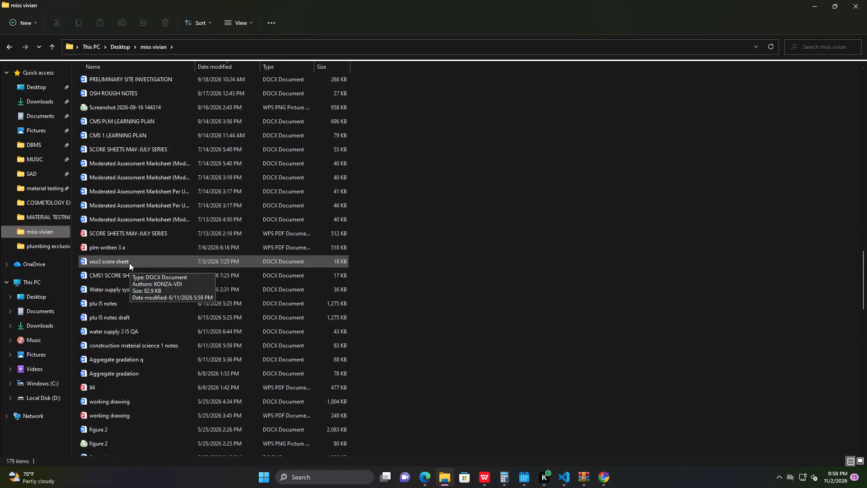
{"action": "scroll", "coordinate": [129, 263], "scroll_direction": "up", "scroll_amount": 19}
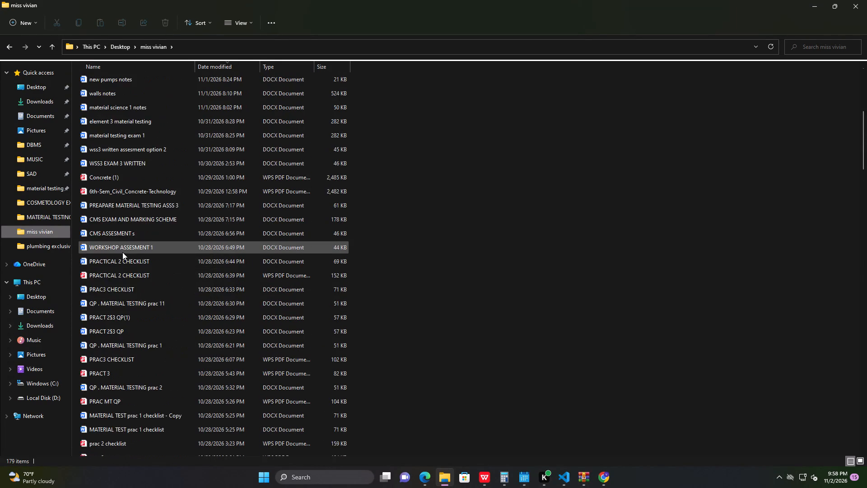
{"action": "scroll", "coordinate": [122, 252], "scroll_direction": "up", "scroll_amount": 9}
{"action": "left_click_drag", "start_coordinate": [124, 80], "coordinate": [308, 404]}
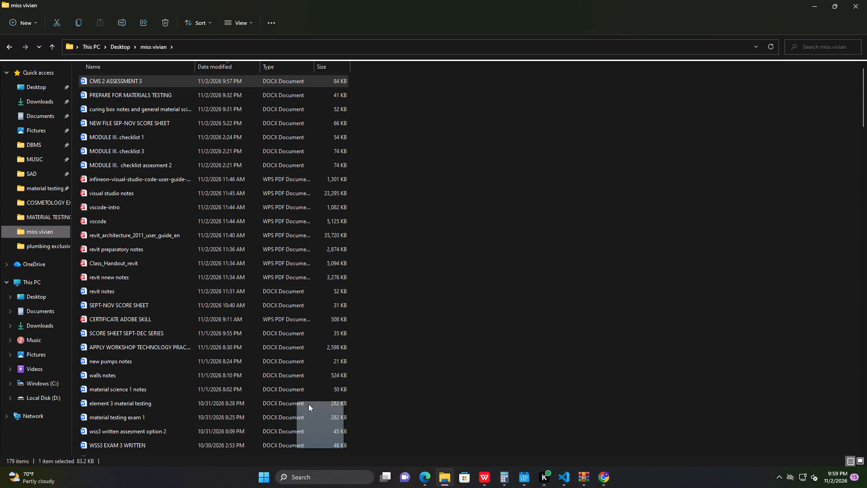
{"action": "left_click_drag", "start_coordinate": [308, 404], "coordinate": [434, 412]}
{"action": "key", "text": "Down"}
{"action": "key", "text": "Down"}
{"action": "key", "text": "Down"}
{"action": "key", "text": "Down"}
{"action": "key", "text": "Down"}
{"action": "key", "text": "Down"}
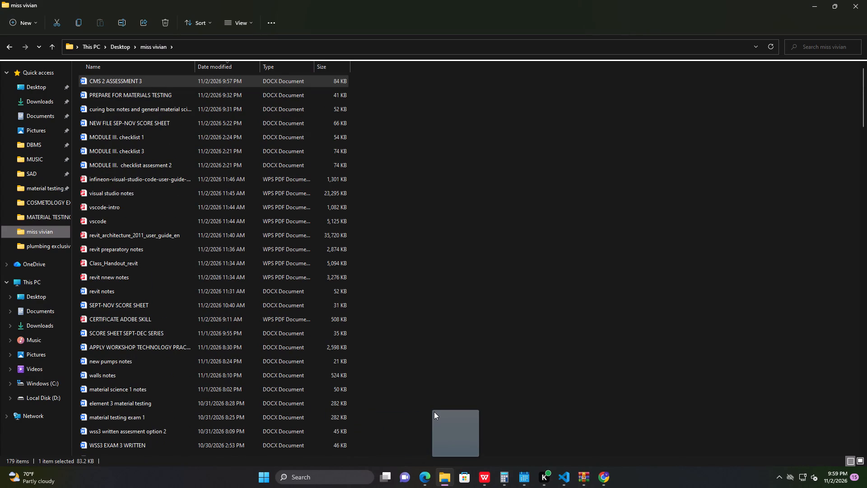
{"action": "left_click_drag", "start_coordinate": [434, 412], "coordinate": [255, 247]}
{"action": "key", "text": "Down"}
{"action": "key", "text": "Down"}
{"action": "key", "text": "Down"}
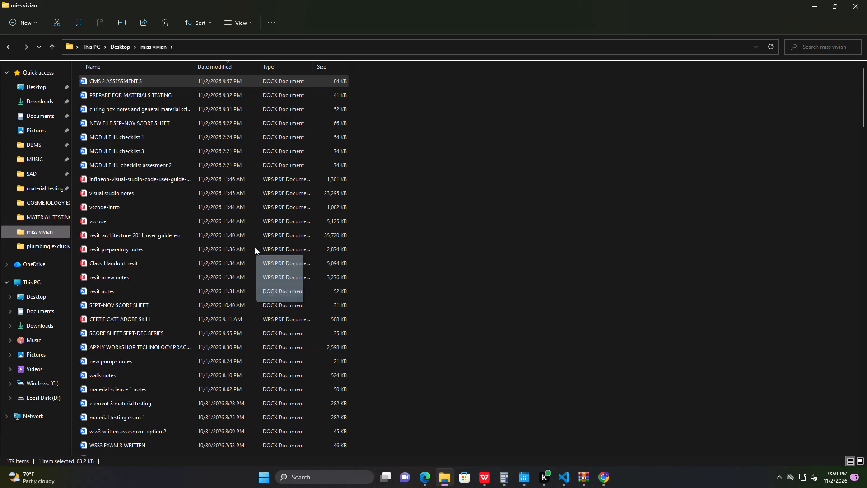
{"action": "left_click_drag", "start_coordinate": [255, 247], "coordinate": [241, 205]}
Copy the CMS 2 ASSESSMENT 3 document and paste it in miss vivian with the CONSTRUCTION MATERIAL SCIENCE ASSESMENTS folder selected.
{"action": "right_click", "coordinate": [172, 78]}
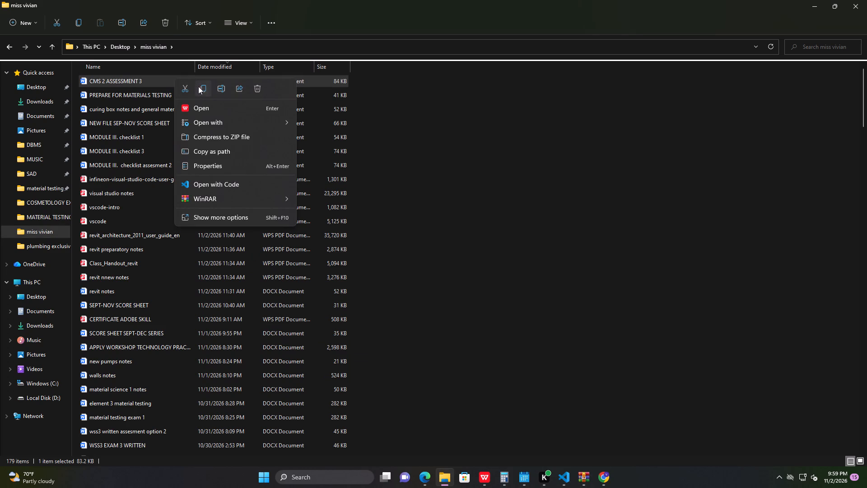
{"action": "left_click", "coordinate": [200, 87]}
{"action": "scroll", "coordinate": [201, 90], "scroll_direction": "down", "scroll_amount": 10}
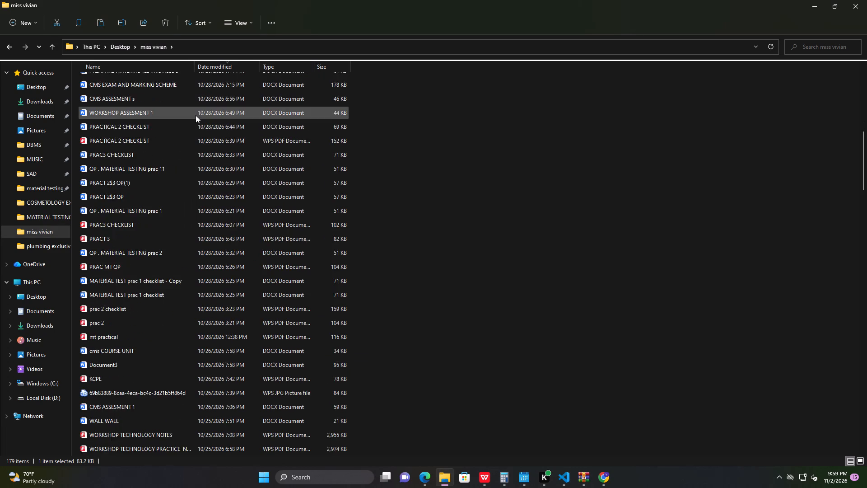
{"action": "scroll", "coordinate": [195, 117], "scroll_direction": "down", "scroll_amount": 19}
{"action": "scroll", "coordinate": [183, 136], "scroll_direction": "down", "scroll_amount": 5}
{"action": "scroll", "coordinate": [174, 159], "scroll_direction": "down", "scroll_amount": 18}
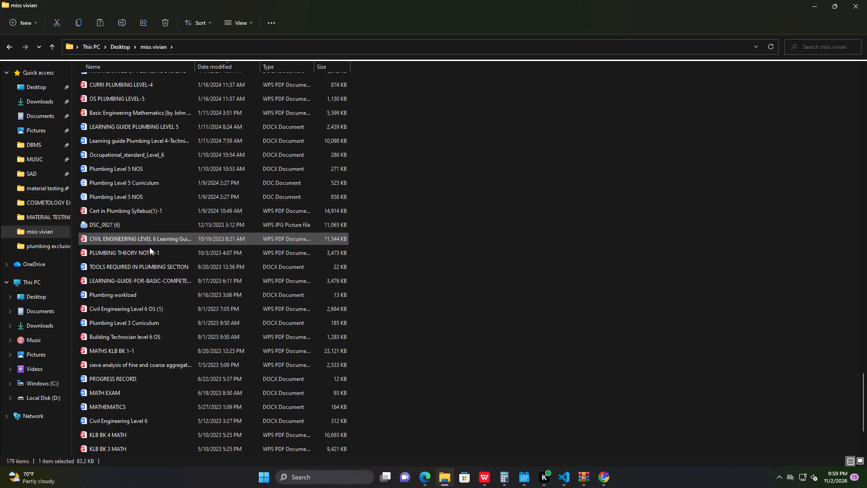
{"action": "scroll", "coordinate": [149, 247], "scroll_direction": "down", "scroll_amount": 6}
{"action": "left_click", "coordinate": [106, 420]}
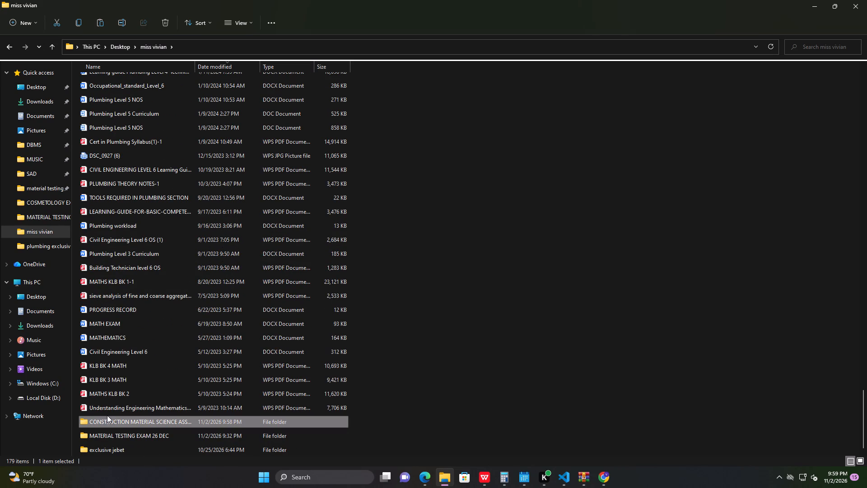
{"action": "key", "text": "ctrl+v"}
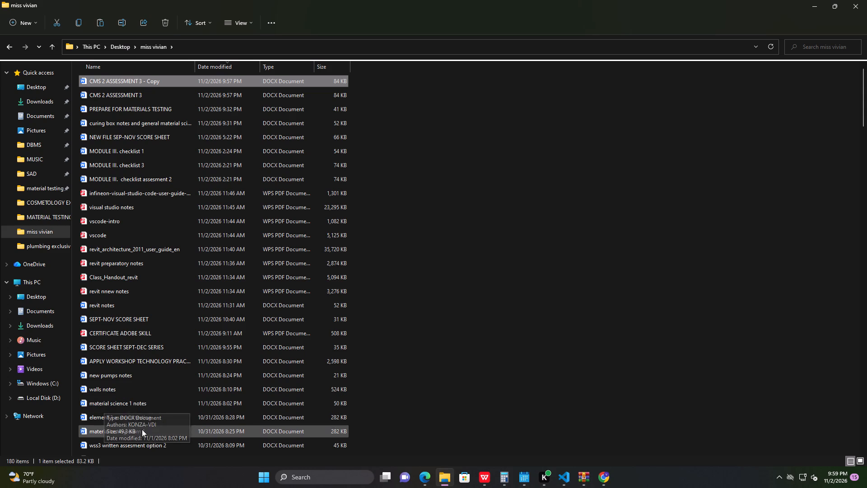
Open the CONSTRUCTION MATERIAL SCIENCE ASSESMENTS folder from miss vivian in a separate window.
{"action": "scroll", "coordinate": [119, 432], "scroll_direction": "down", "scroll_amount": 3}
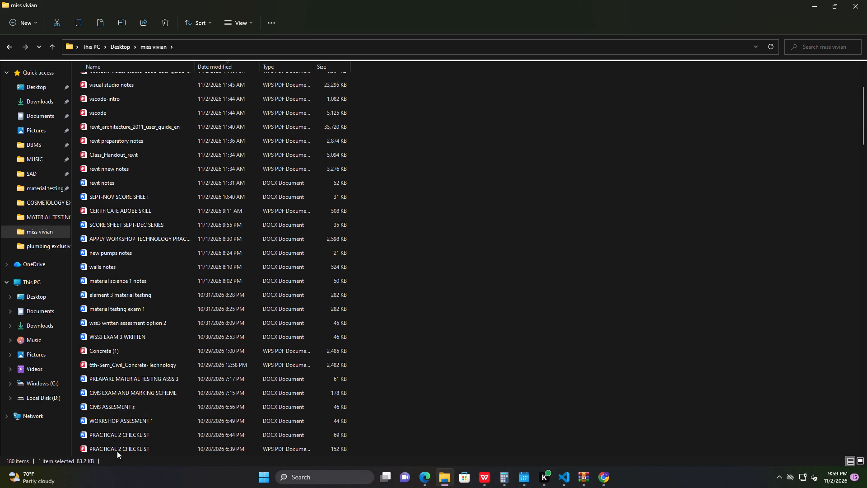
{"action": "scroll", "coordinate": [125, 433], "scroll_direction": "down", "scroll_amount": 17}
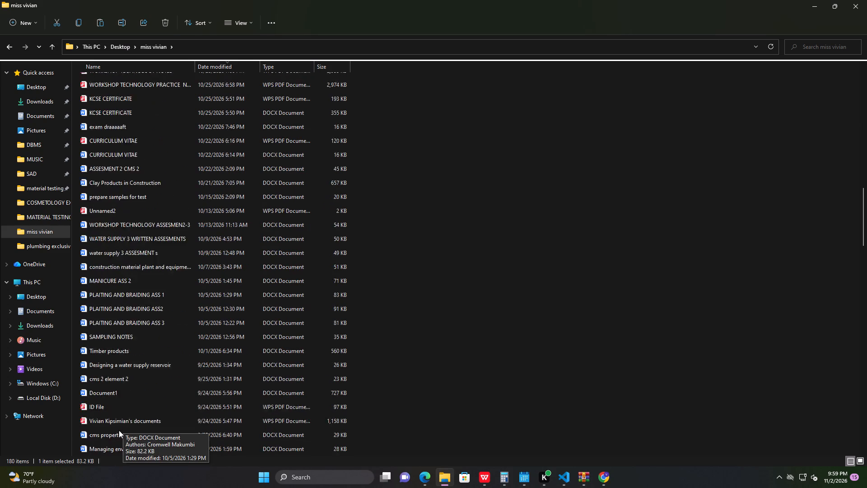
{"action": "scroll", "coordinate": [119, 429], "scroll_direction": "down", "scroll_amount": 19}
{"action": "scroll", "coordinate": [112, 425], "scroll_direction": "down", "scroll_amount": 2}
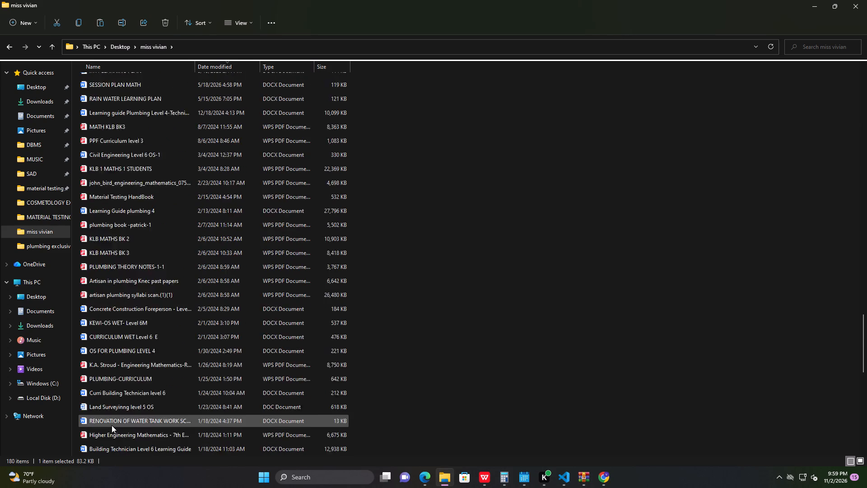
{"action": "scroll", "coordinate": [112, 425], "scroll_direction": "down", "scroll_amount": 16}
{"action": "double_click", "coordinate": [103, 422]}
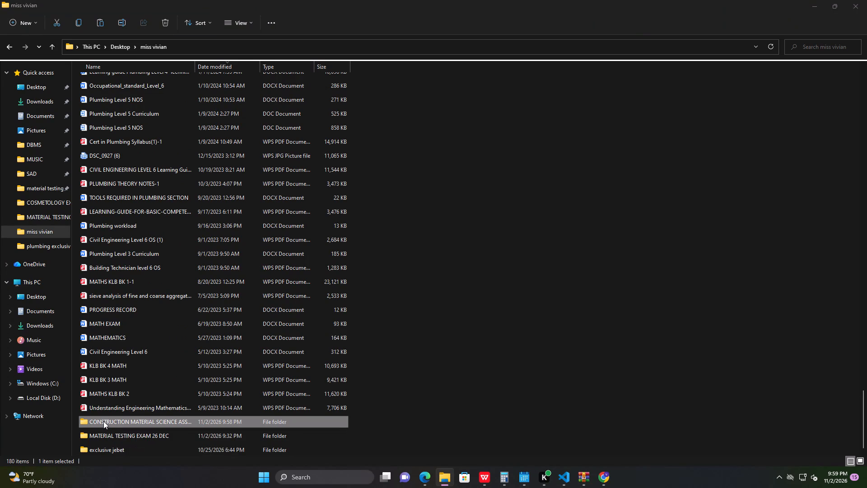
{"action": "double_click", "coordinate": [103, 422]}
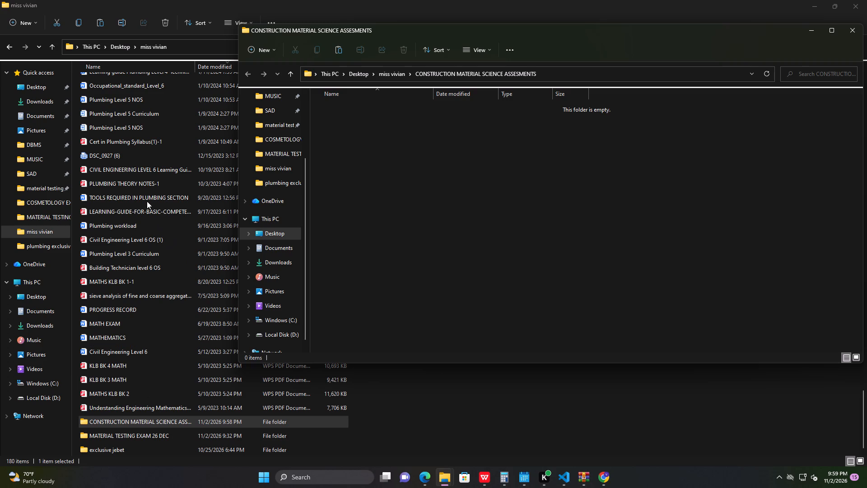
Look through the miss vivian file list for construction material science documents that belong in the assessments folder.
{"action": "scroll", "coordinate": [107, 209], "scroll_direction": "up", "scroll_amount": 9}
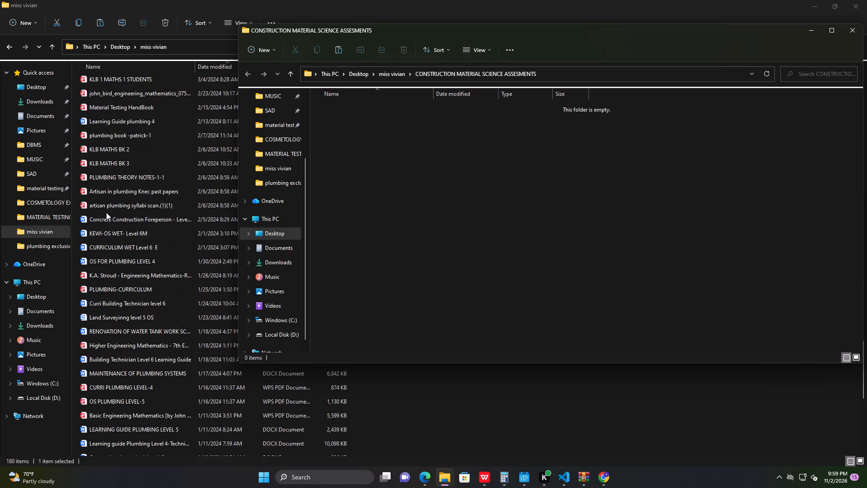
{"action": "scroll", "coordinate": [106, 212], "scroll_direction": "up", "scroll_amount": 7}
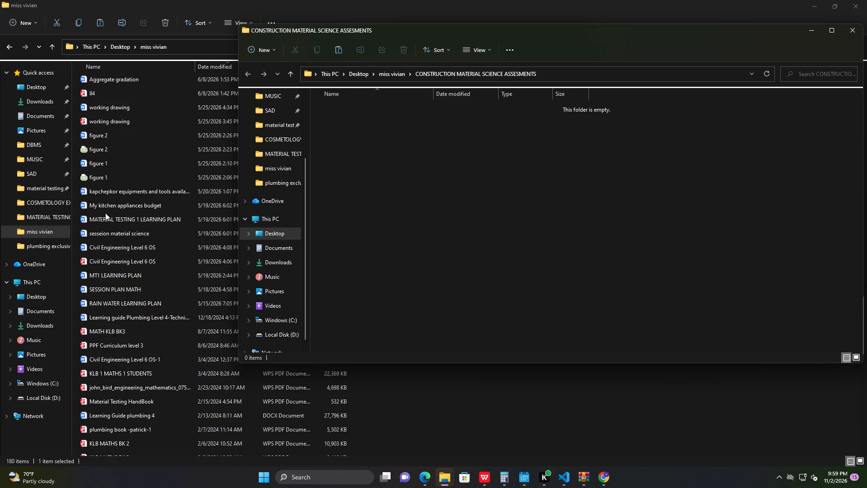
{"action": "scroll", "coordinate": [116, 345], "scroll_direction": "down", "scroll_amount": 1}
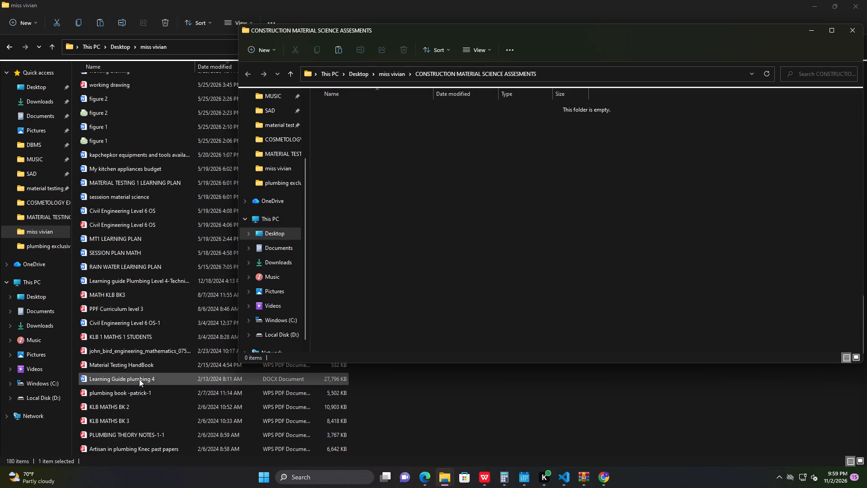
{"action": "scroll", "coordinate": [135, 375], "scroll_direction": "up", "scroll_amount": 1}
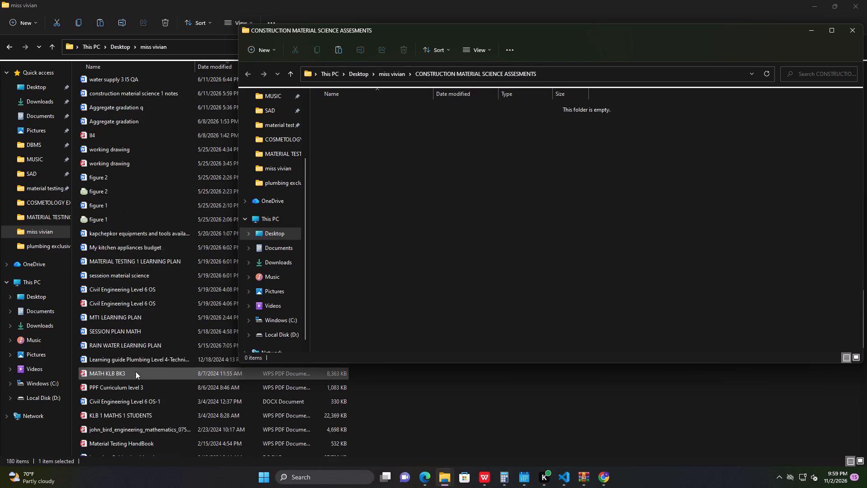
{"action": "scroll", "coordinate": [135, 371], "scroll_direction": "up", "scroll_amount": 2}
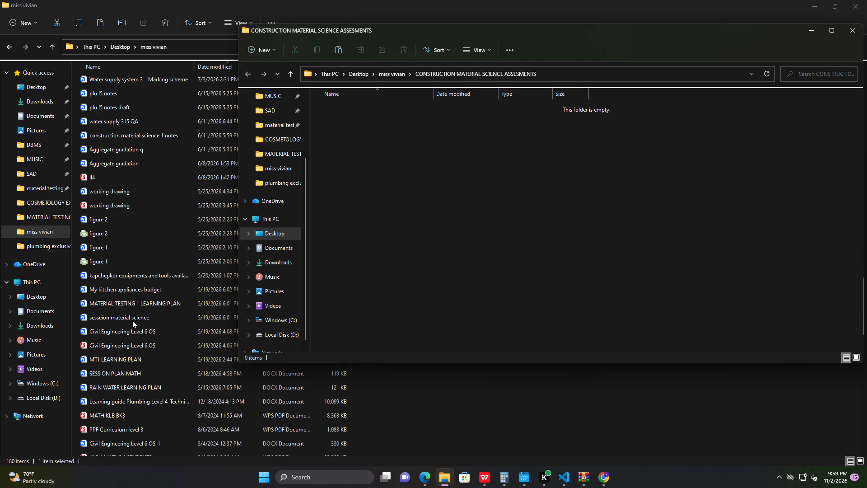
{"action": "scroll", "coordinate": [132, 318], "scroll_direction": "up", "scroll_amount": 2}
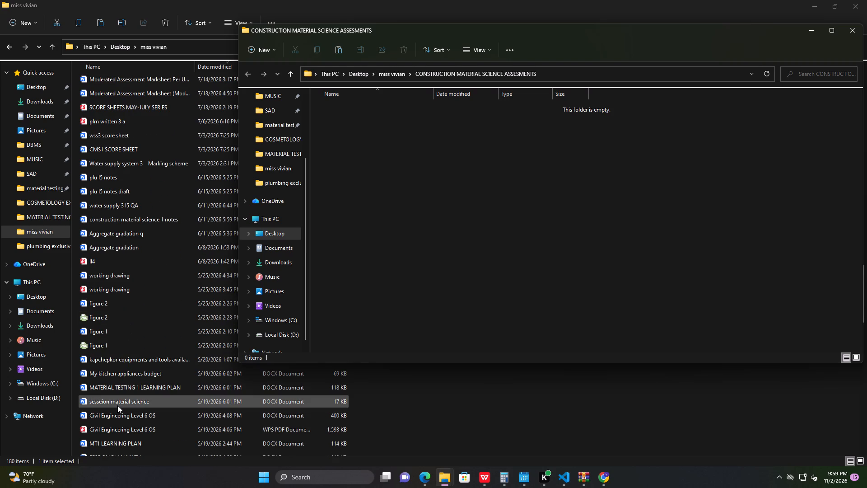
{"action": "scroll", "coordinate": [128, 224], "scroll_direction": "up", "scroll_amount": 1}
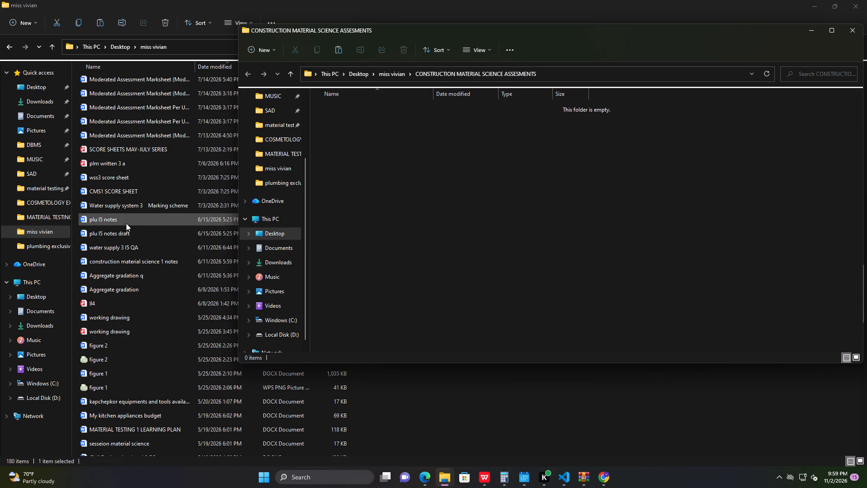
{"action": "scroll", "coordinate": [106, 184], "scroll_direction": "up", "scroll_amount": 1}
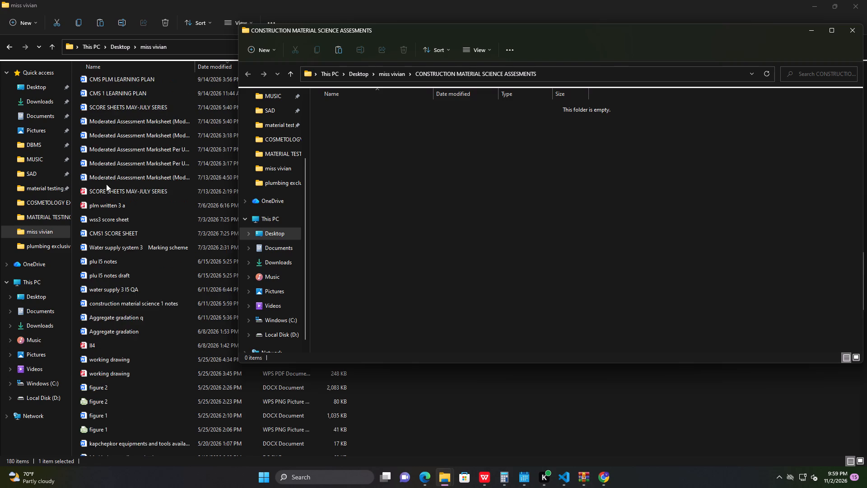
{"action": "scroll", "coordinate": [106, 184], "scroll_direction": "up", "scroll_amount": 1}
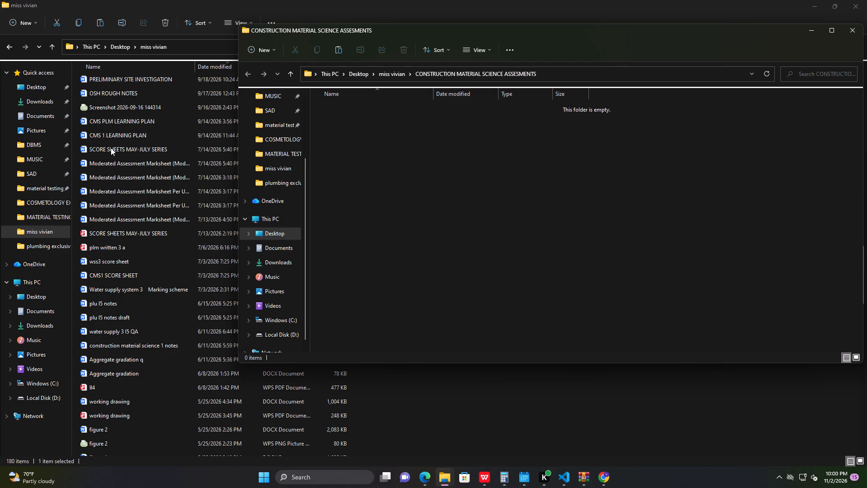
{"action": "scroll", "coordinate": [109, 151], "scroll_direction": "up", "scroll_amount": 2}
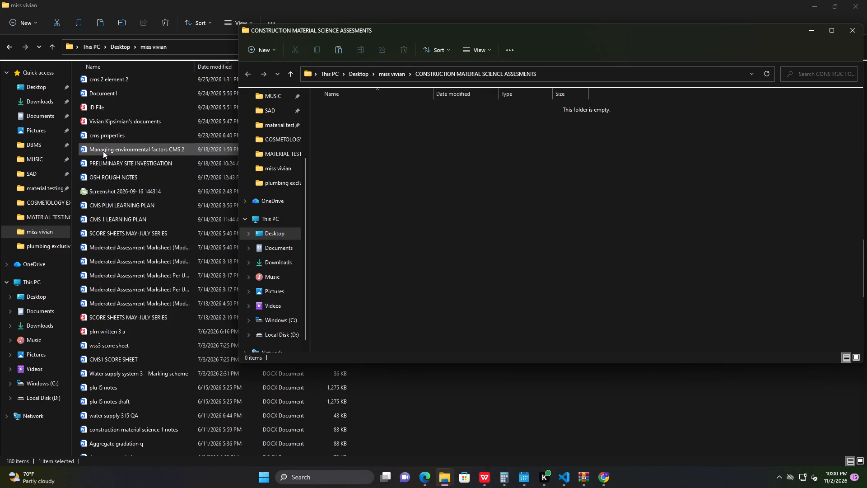
{"action": "scroll", "coordinate": [102, 135], "scroll_direction": "up", "scroll_amount": 1}
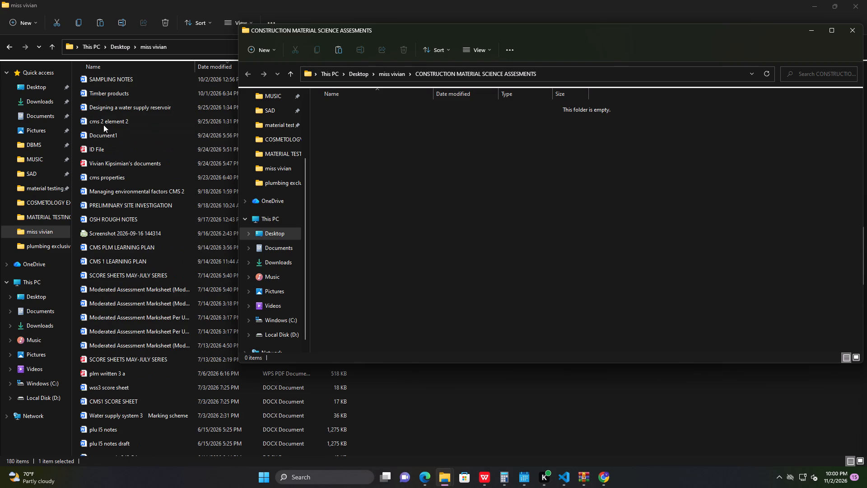
{"action": "scroll", "coordinate": [102, 125], "scroll_direction": "up", "scroll_amount": 2}
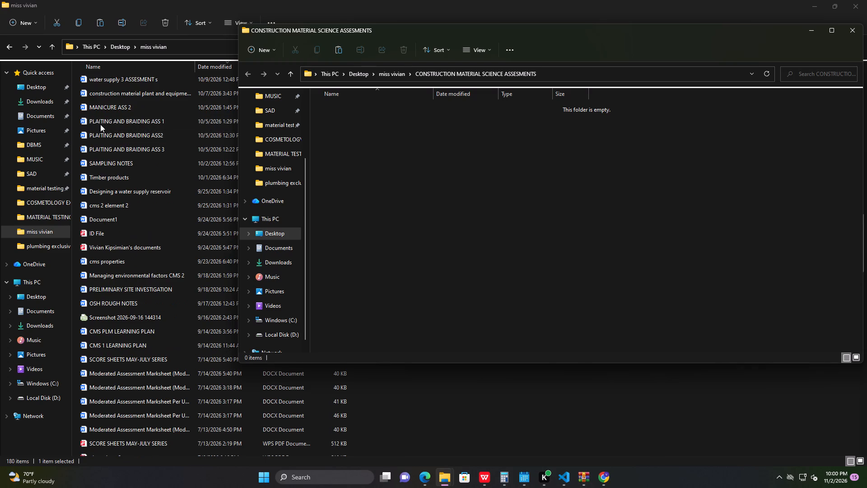
{"action": "scroll", "coordinate": [102, 107], "scroll_direction": "up", "scroll_amount": 1}
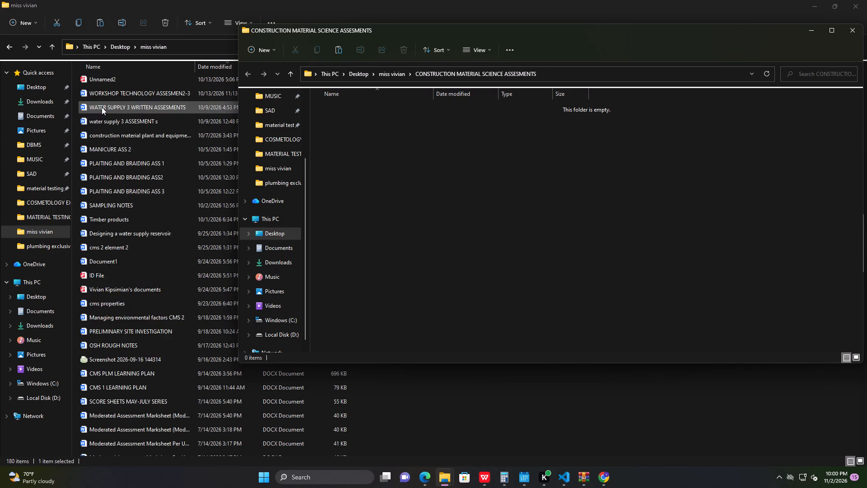
{"action": "scroll", "coordinate": [102, 107], "scroll_direction": "up", "scroll_amount": 1}
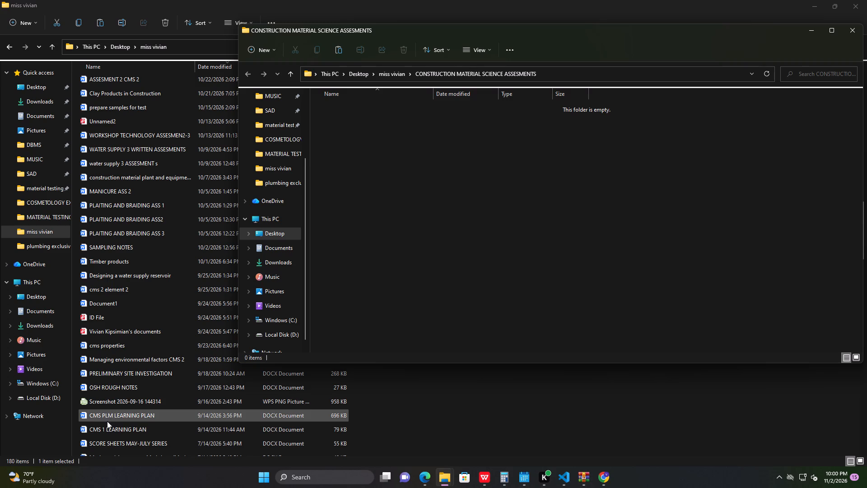
{"action": "scroll", "coordinate": [107, 424], "scroll_direction": "down", "scroll_amount": 1}
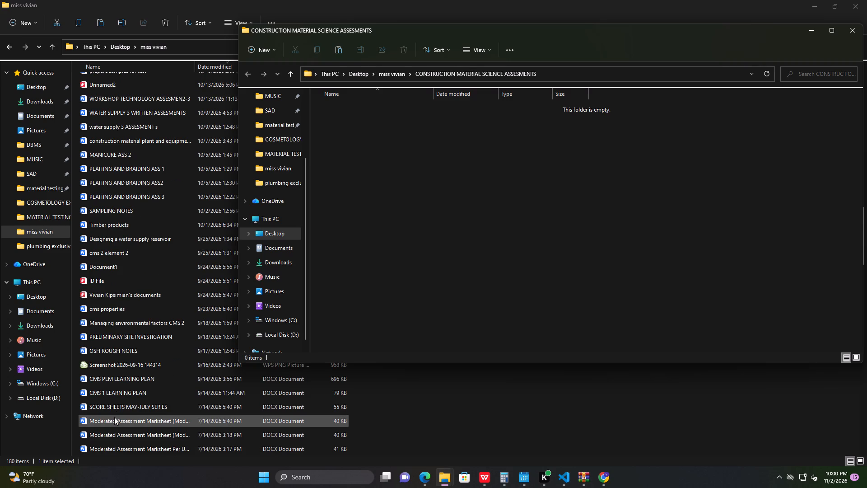
{"action": "scroll", "coordinate": [114, 422], "scroll_direction": "down", "scroll_amount": 1}
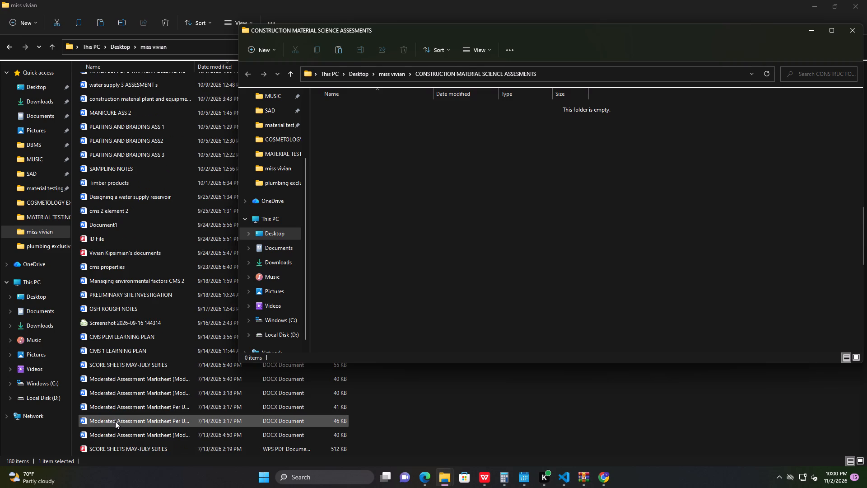
{"action": "scroll", "coordinate": [116, 421], "scroll_direction": "down", "scroll_amount": 1}
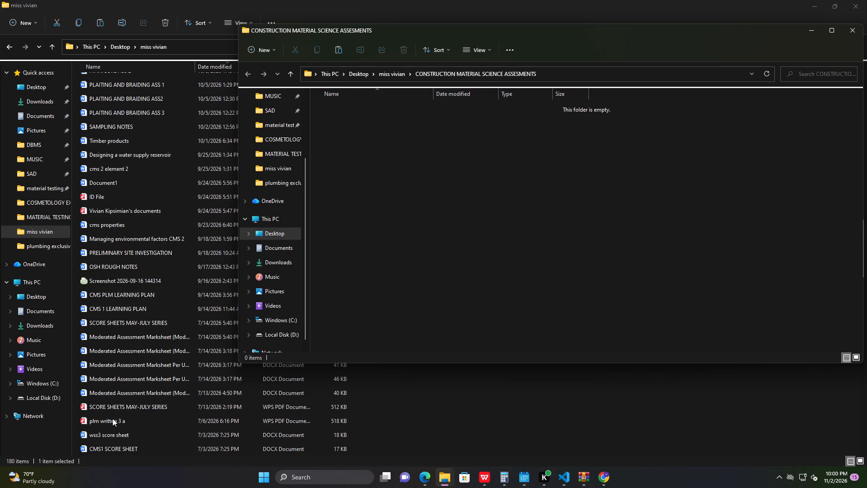
{"action": "scroll", "coordinate": [96, 417], "scroll_direction": "down", "scroll_amount": 1}
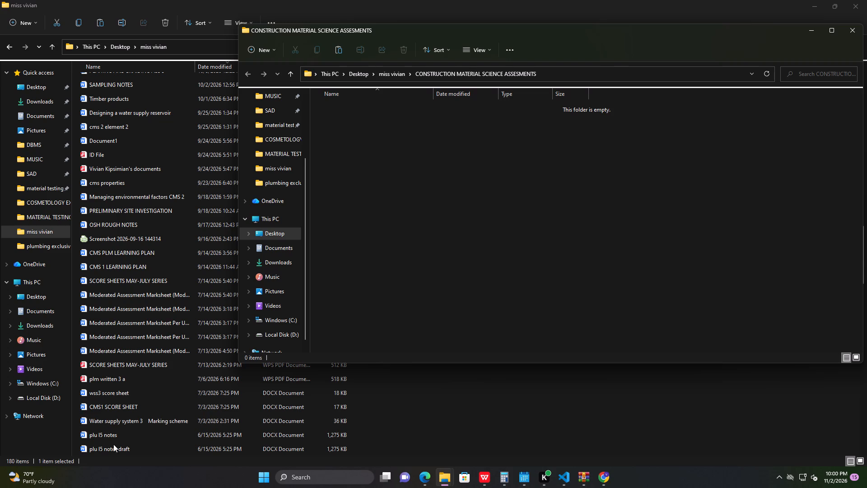
{"action": "scroll", "coordinate": [112, 434], "scroll_direction": "down", "scroll_amount": 1}
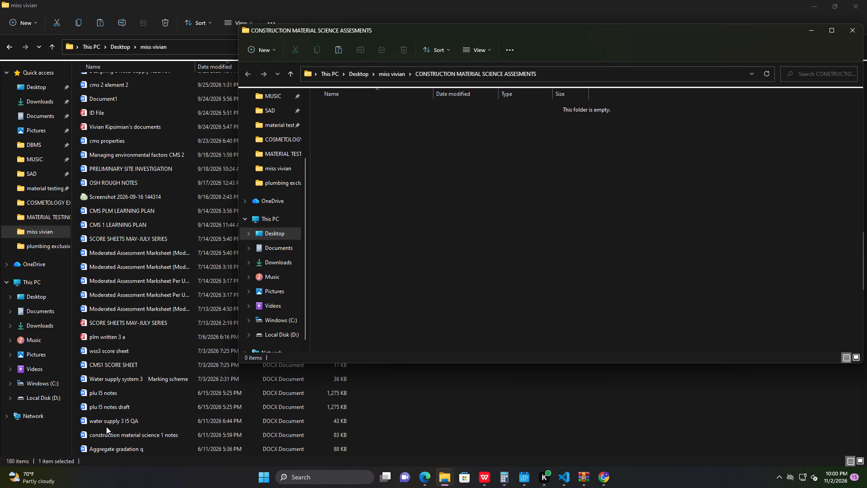
{"action": "scroll", "coordinate": [106, 427], "scroll_direction": "down", "scroll_amount": 1}
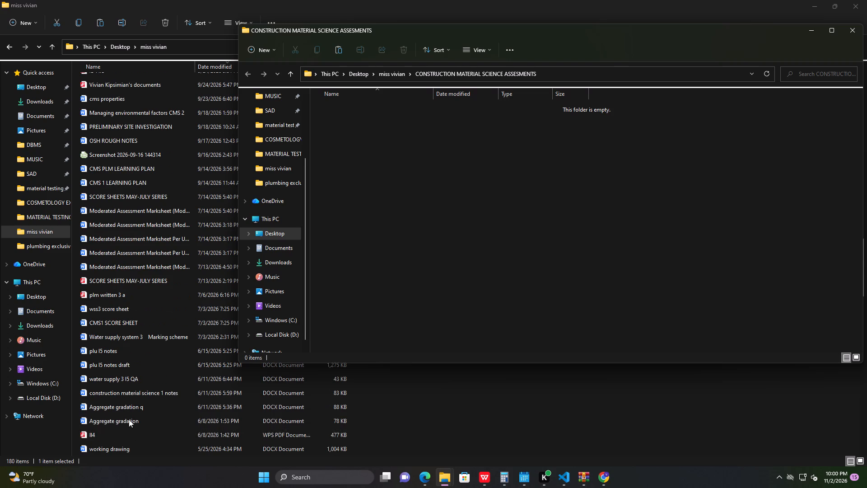
Look through the rest of the miss vivian file list for construction material science documents, and close the separate assessments folder window.
{"action": "scroll", "coordinate": [119, 422], "scroll_direction": "down", "scroll_amount": 2}
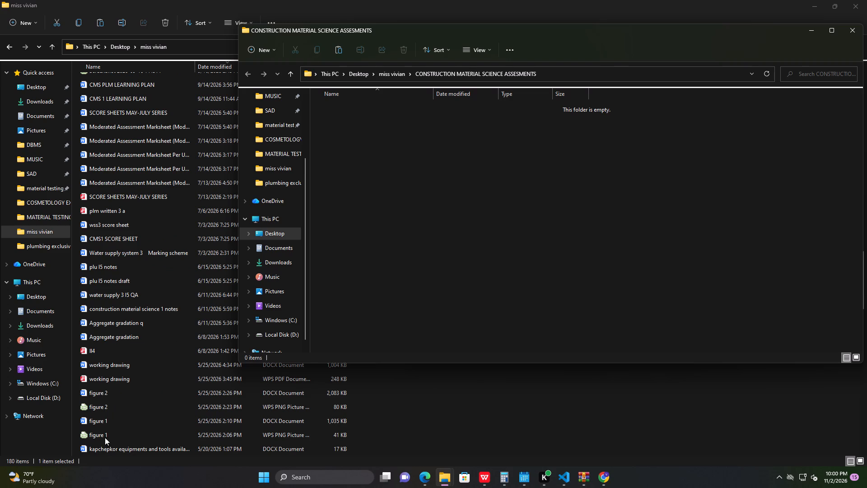
{"action": "scroll", "coordinate": [104, 430], "scroll_direction": "down", "scroll_amount": 2}
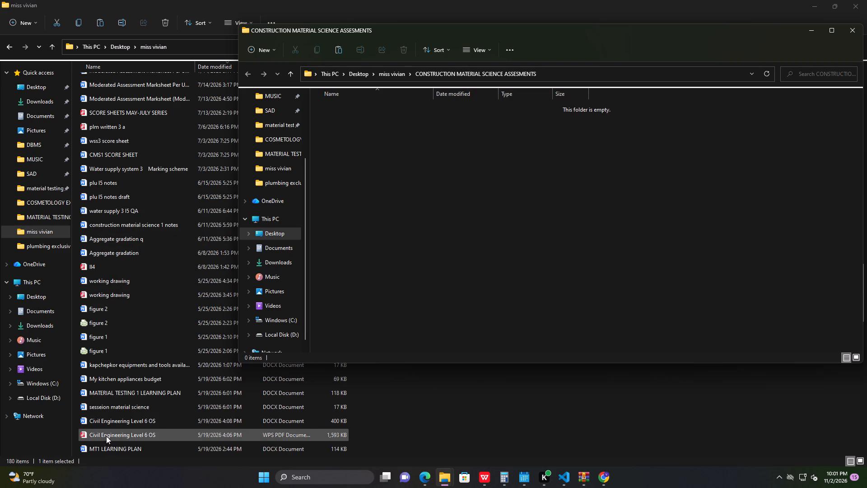
{"action": "scroll", "coordinate": [106, 436], "scroll_direction": "down", "scroll_amount": 1}
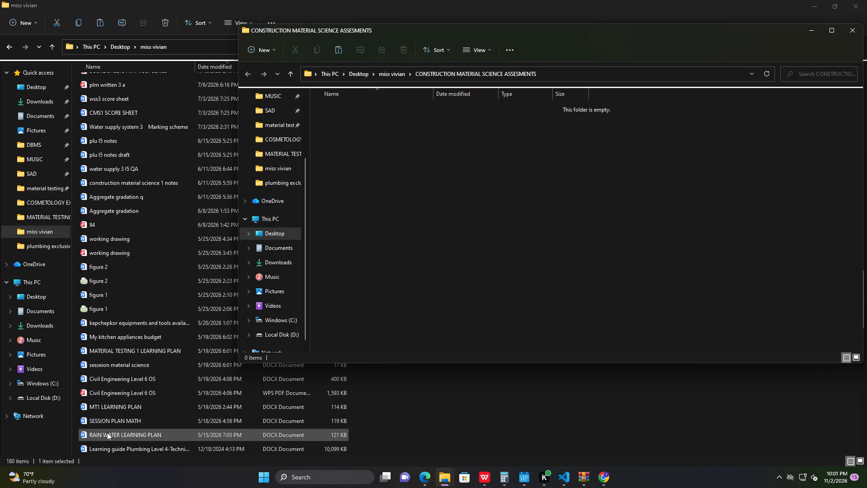
{"action": "scroll", "coordinate": [107, 432], "scroll_direction": "down", "scroll_amount": 1}
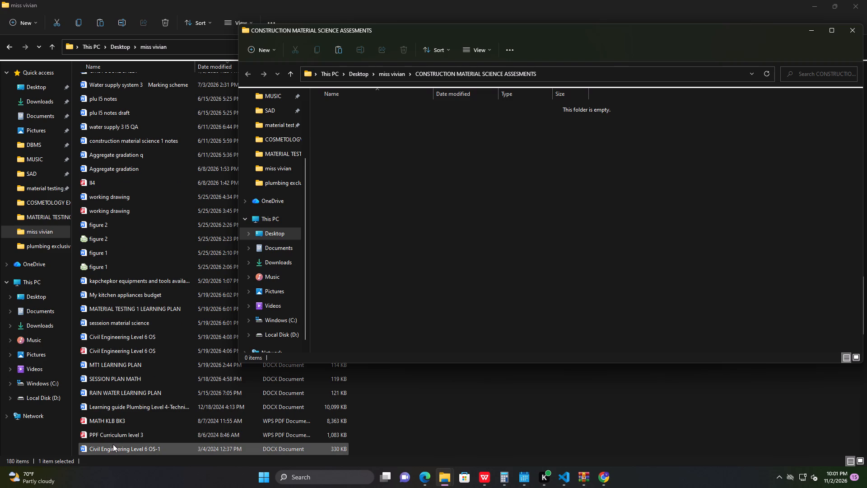
{"action": "scroll", "coordinate": [113, 444], "scroll_direction": "down", "scroll_amount": 1}
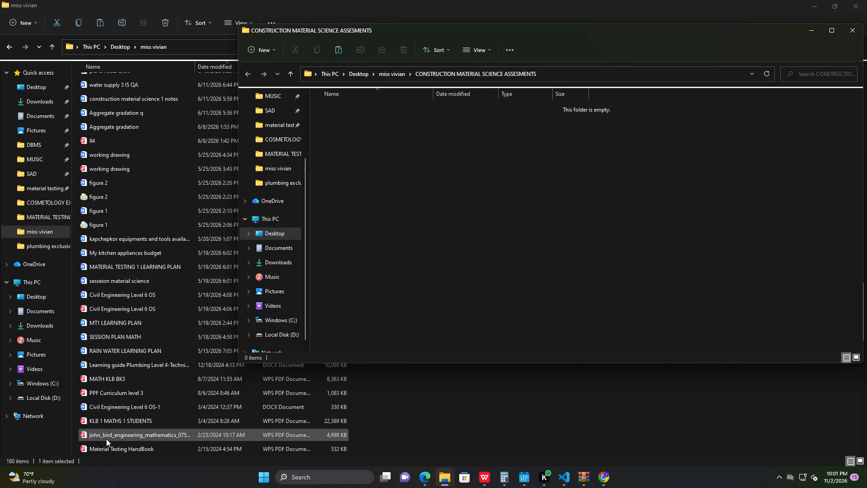
{"action": "scroll", "coordinate": [106, 439], "scroll_direction": "down", "scroll_amount": 2}
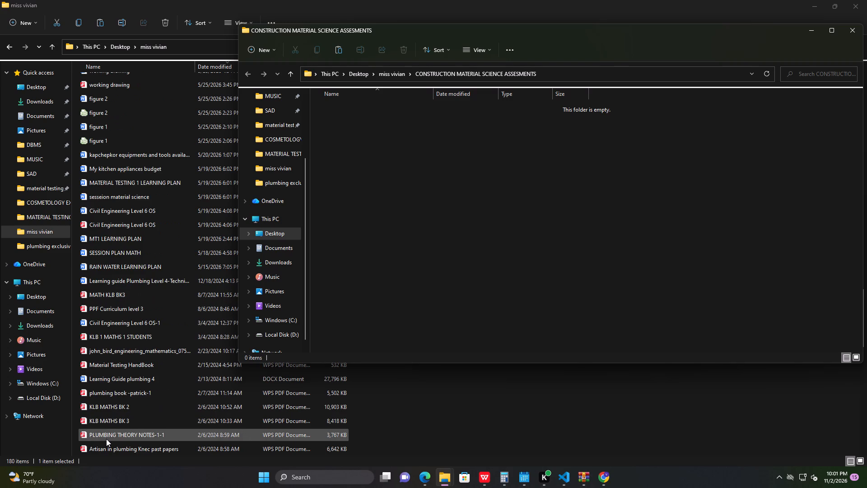
{"action": "scroll", "coordinate": [106, 439], "scroll_direction": "down", "scroll_amount": 2}
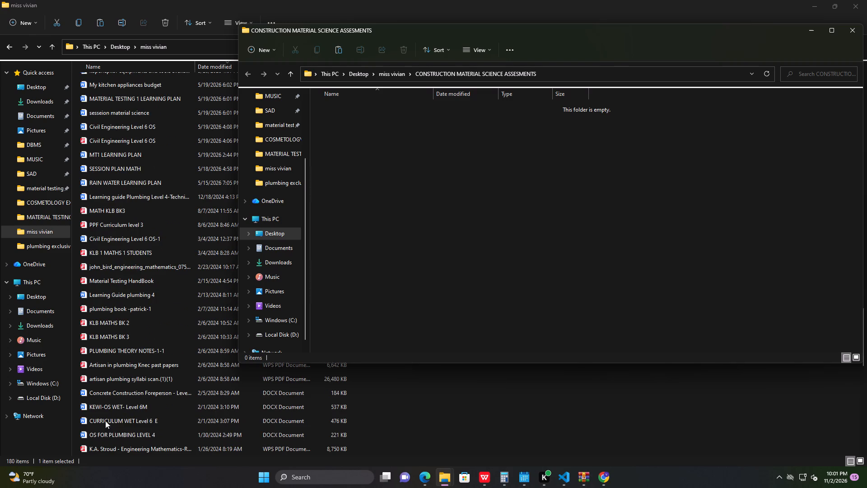
{"action": "scroll", "coordinate": [106, 442], "scroll_direction": "down", "scroll_amount": 1}
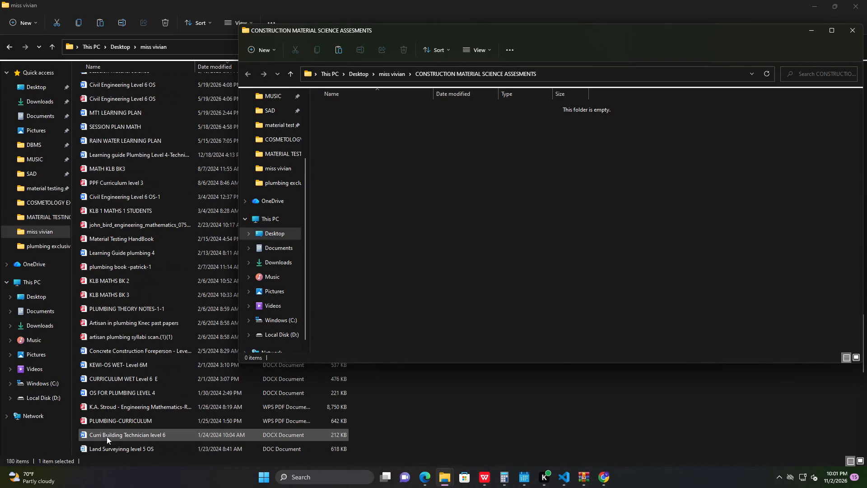
{"action": "scroll", "coordinate": [107, 434], "scroll_direction": "down", "scroll_amount": 2}
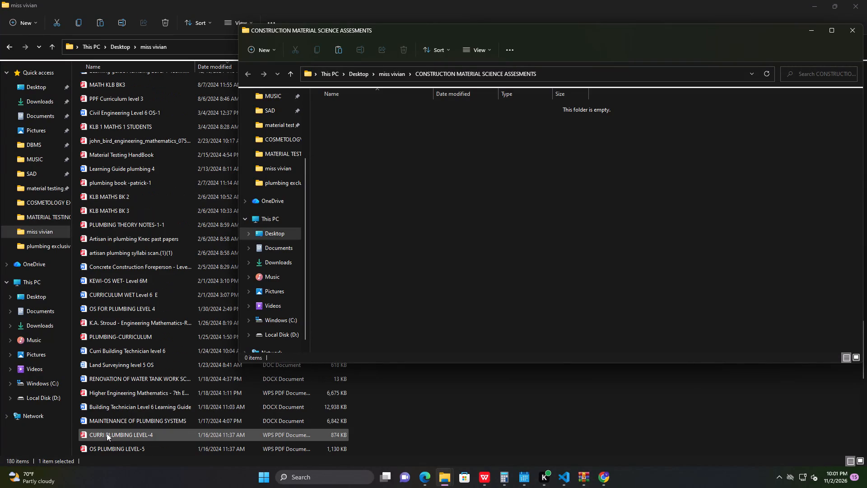
{"action": "scroll", "coordinate": [107, 433], "scroll_direction": "down", "scroll_amount": 1}
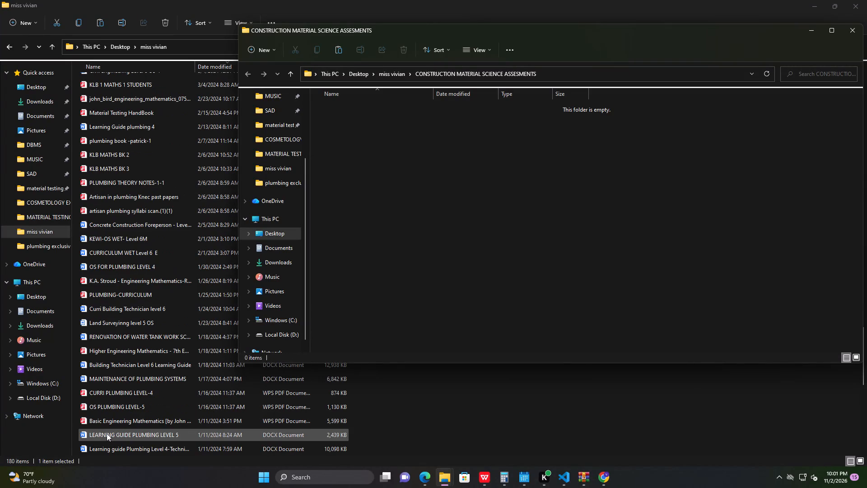
{"action": "scroll", "coordinate": [107, 432], "scroll_direction": "down", "scroll_amount": 1}
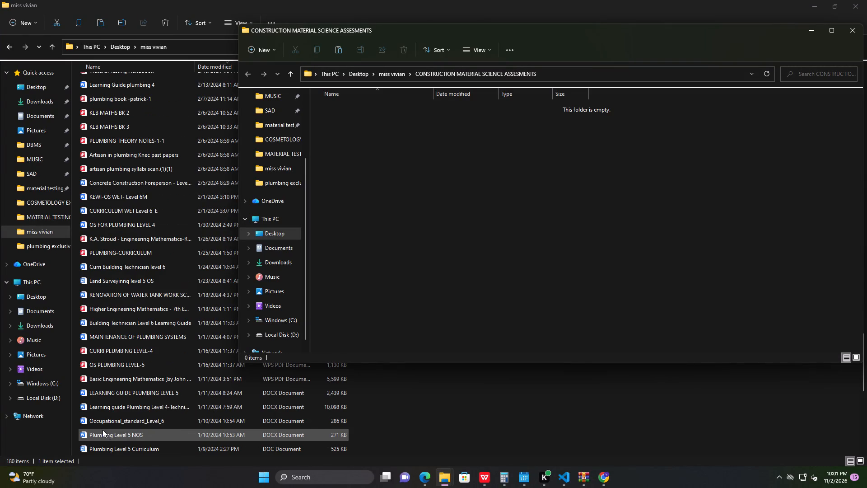
{"action": "scroll", "coordinate": [103, 431], "scroll_direction": "down", "scroll_amount": 2}
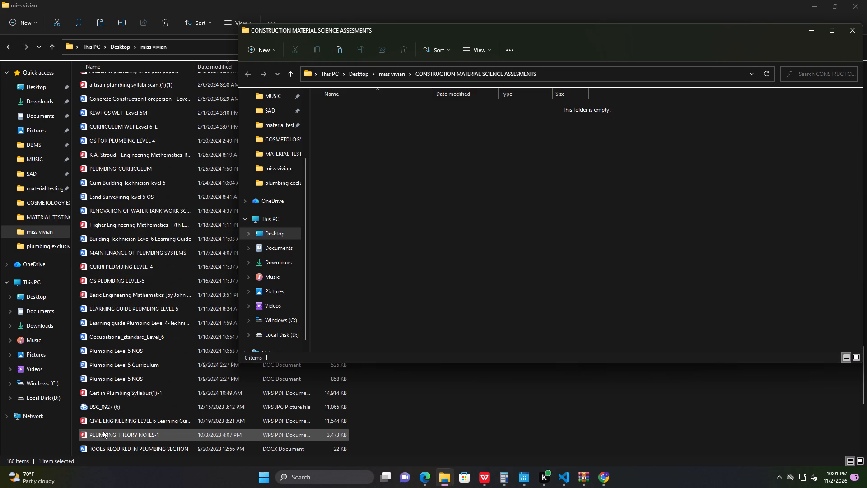
{"action": "scroll", "coordinate": [103, 431], "scroll_direction": "down", "scroll_amount": 2}
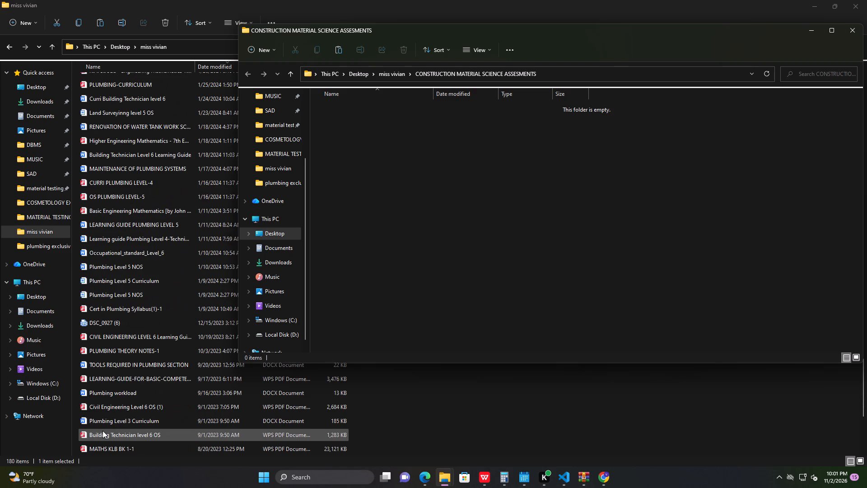
{"action": "scroll", "coordinate": [103, 431], "scroll_direction": "down", "scroll_amount": 2}
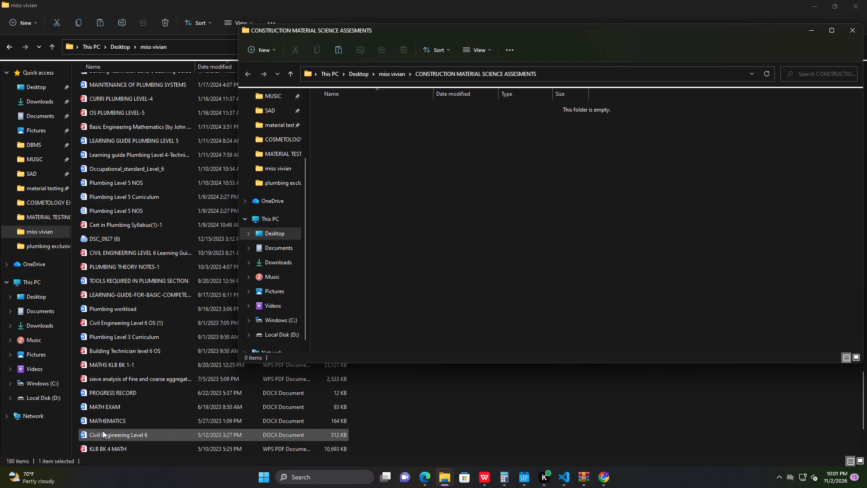
{"action": "scroll", "coordinate": [103, 431], "scroll_direction": "down", "scroll_amount": 2}
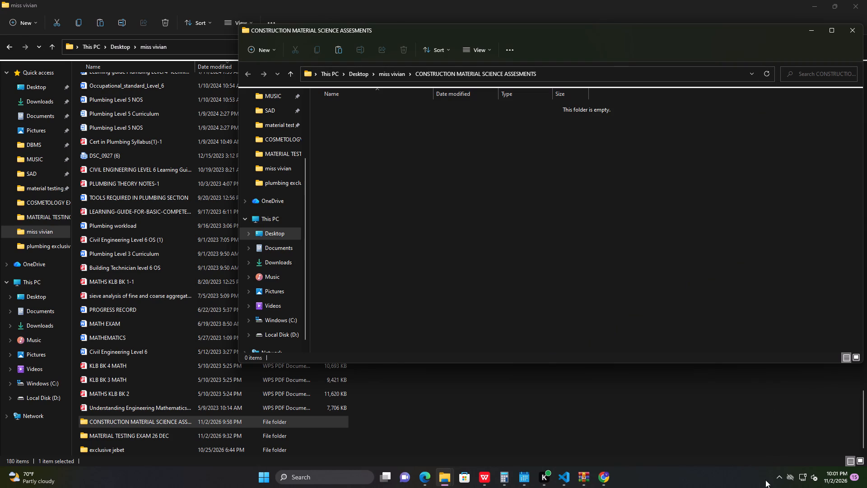
{"action": "left_click", "coordinate": [850, 26]}
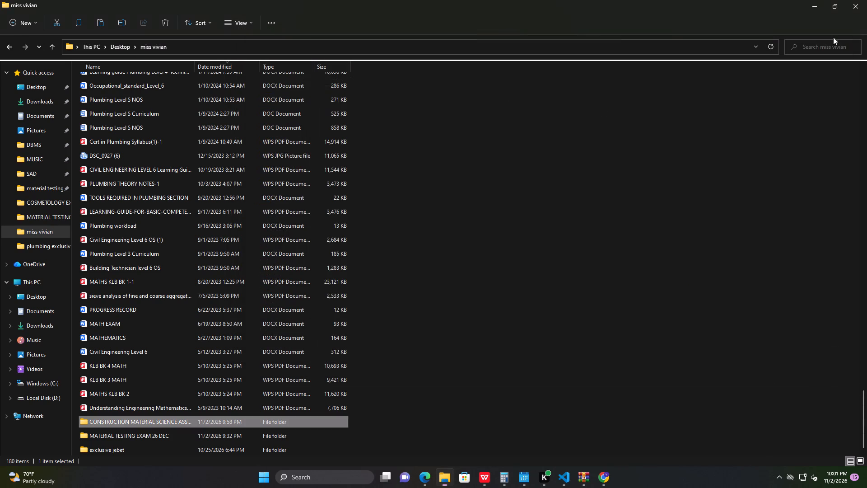
Search the miss vivian folder for CMS and open the CMS ASSESMENT s document.
{"action": "left_click", "coordinate": [808, 47]}
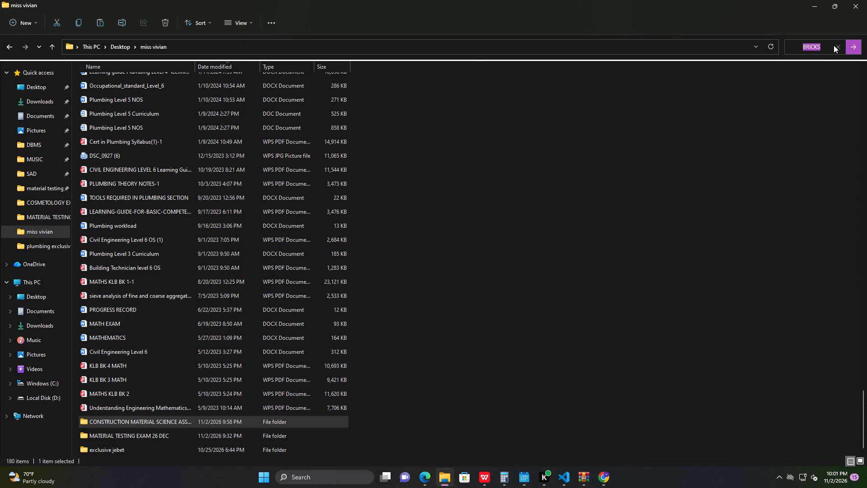
{"action": "left_click", "coordinate": [837, 45]}
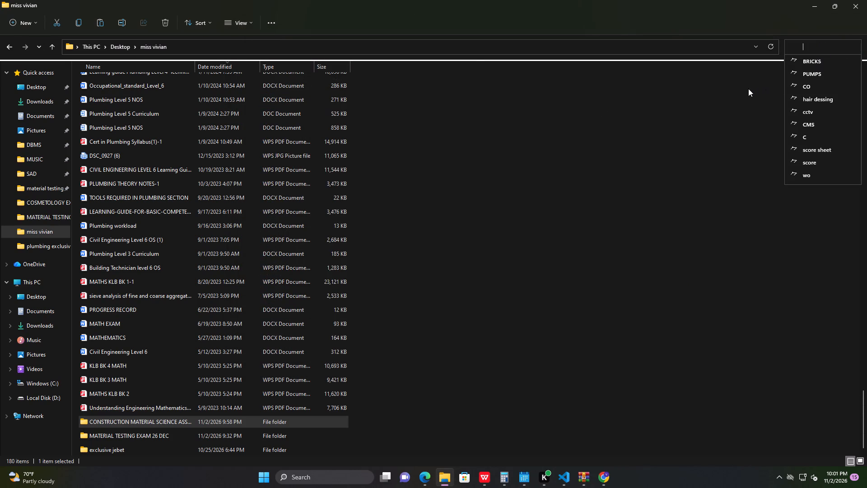
{"action": "key", "text": "c"}
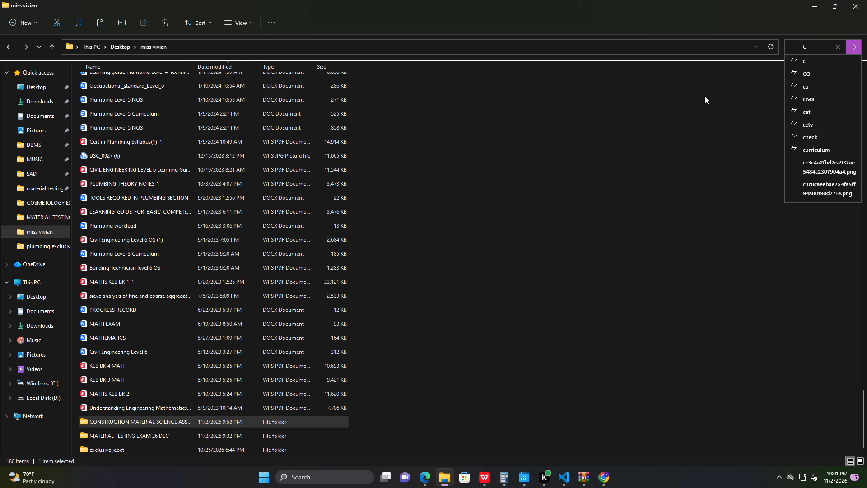
{"action": "type", "text": "MS"}
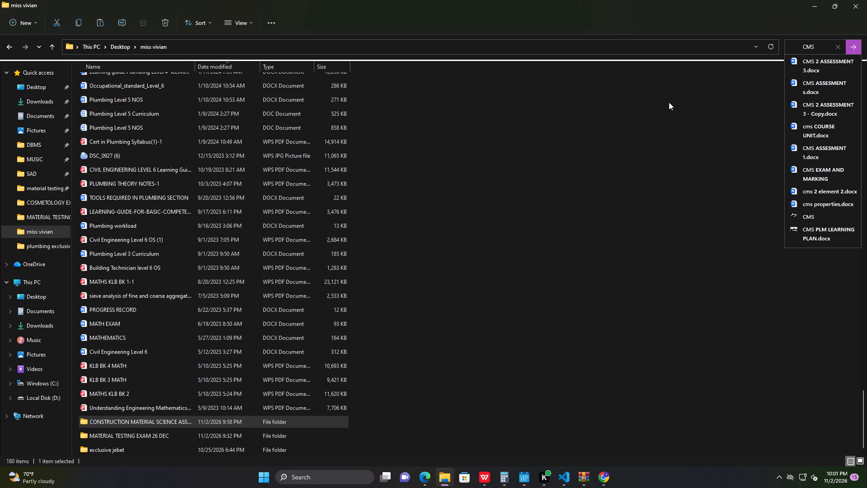
{"action": "left_click", "coordinate": [814, 92]}
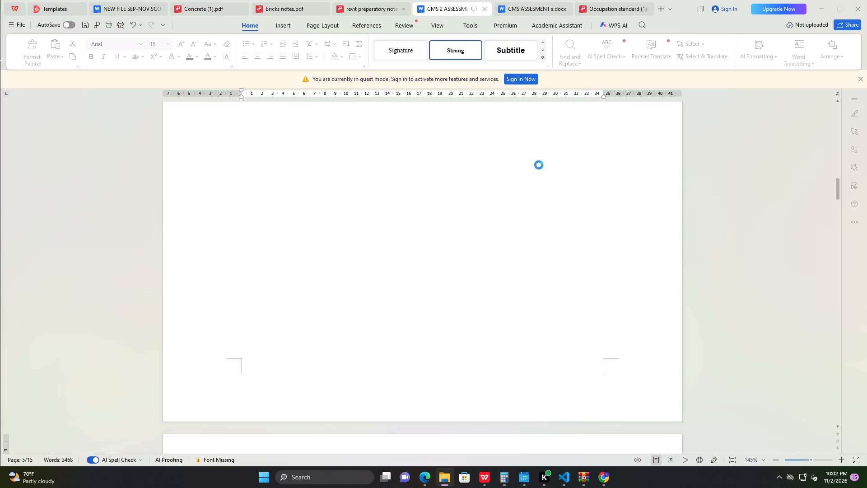
Examine the CMS ASSESMENT s document, reading through its cover details and the Section A and Section B questions.
{"action": "scroll", "coordinate": [495, 179], "scroll_direction": "down", "scroll_amount": 4}
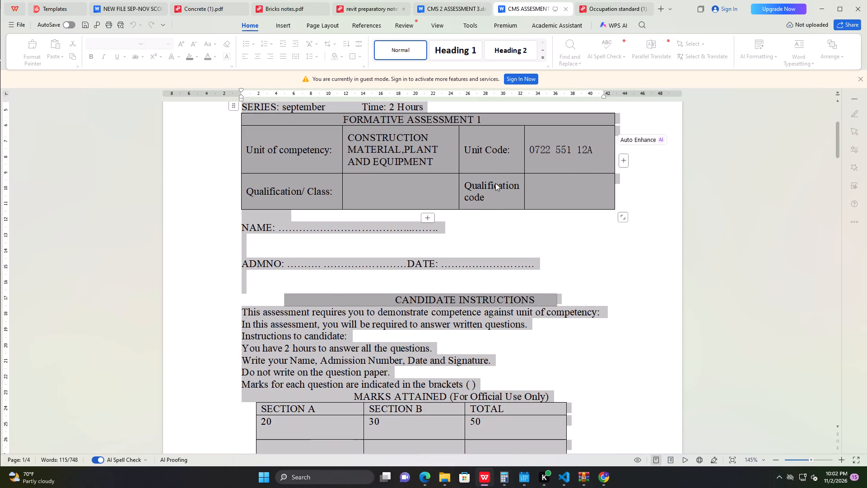
{"action": "scroll", "coordinate": [495, 183], "scroll_direction": "down", "scroll_amount": 10}
{"action": "scroll", "coordinate": [490, 222], "scroll_direction": "down", "scroll_amount": 10}
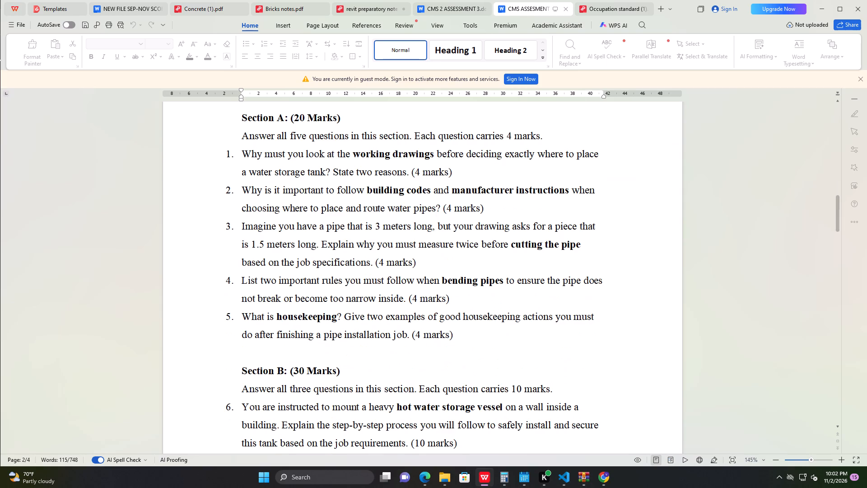
{"action": "scroll", "coordinate": [486, 239], "scroll_direction": "down", "scroll_amount": 20}
{"action": "scroll", "coordinate": [482, 234], "scroll_direction": "down", "scroll_amount": 9}
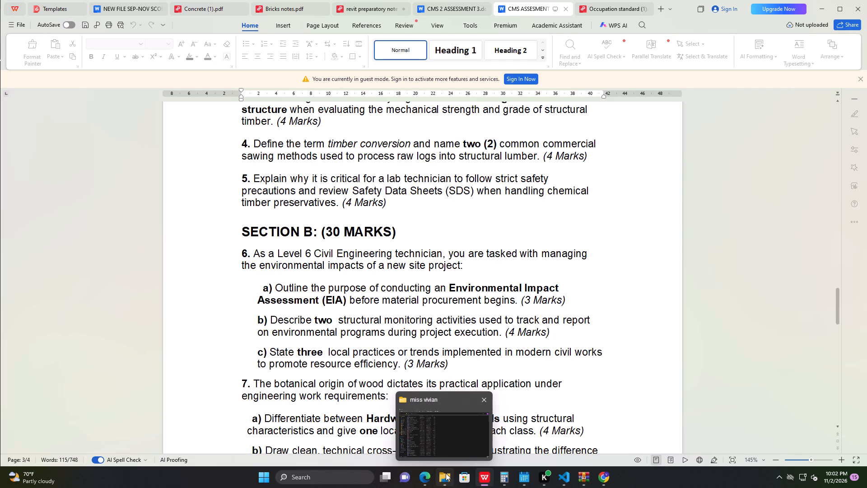
Switch back to the miss vivian folder and look through its most recent files for the CMS ASSESMENT s document.
{"action": "left_click", "coordinate": [449, 441]}
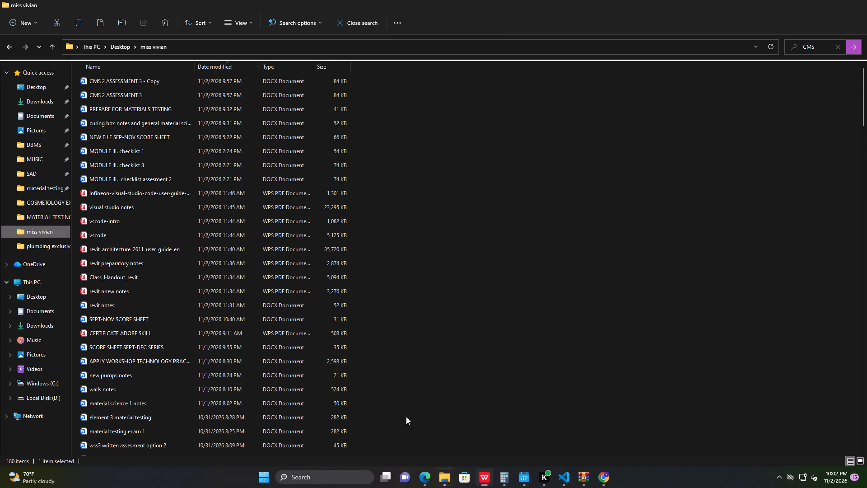
{"action": "scroll", "coordinate": [167, 264], "scroll_direction": "down", "scroll_amount": 1}
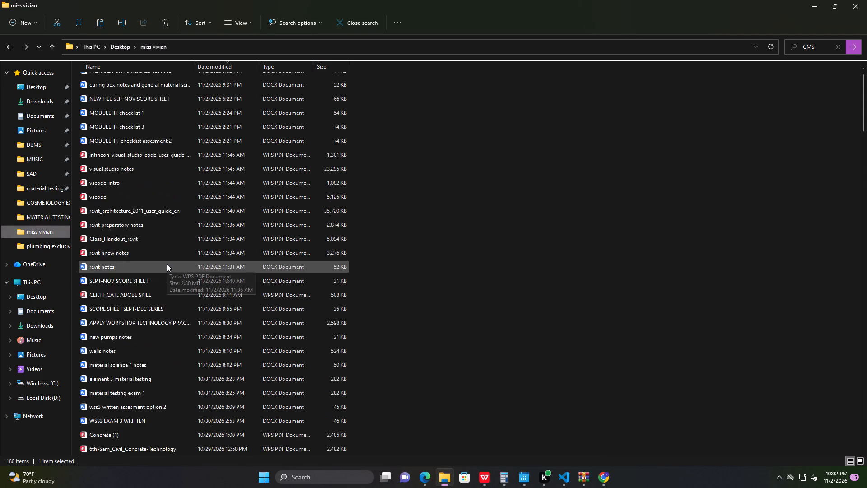
{"action": "scroll", "coordinate": [167, 264], "scroll_direction": "down", "scroll_amount": 4}
{"action": "scroll", "coordinate": [167, 264], "scroll_direction": "up", "scroll_amount": 8}
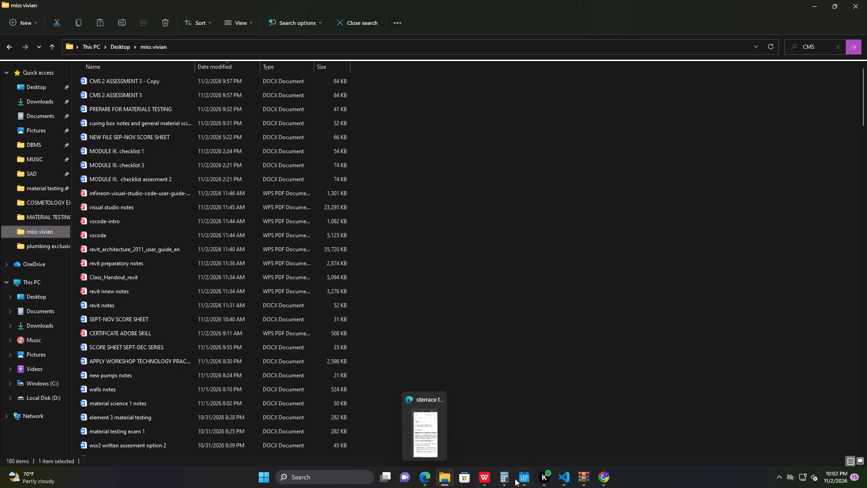
Switch to WPS Office and open the file location of CMS ASSESMENT s from the recent documents.
{"action": "left_click", "coordinate": [485, 433]}
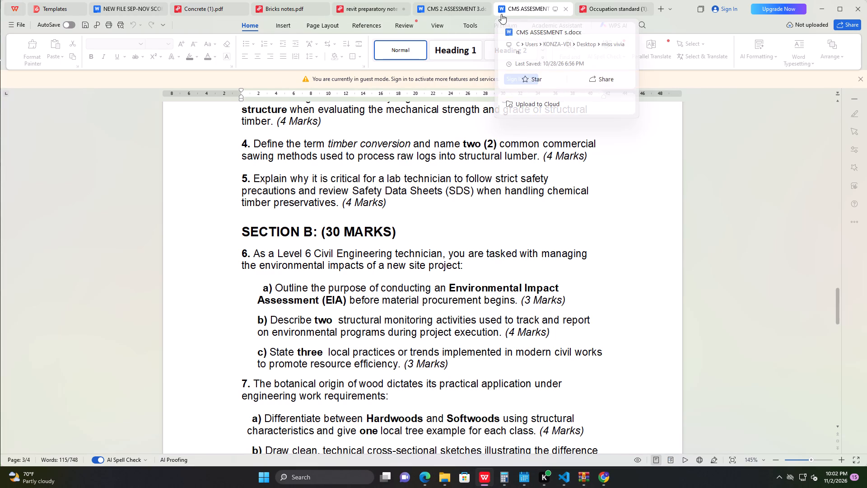
{"action": "left_click", "coordinate": [11, 27]}
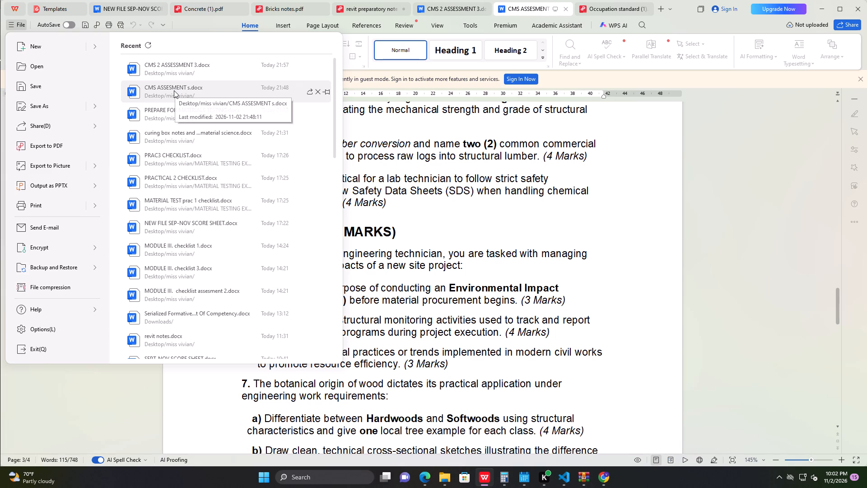
{"action": "right_click", "coordinate": [174, 90]}
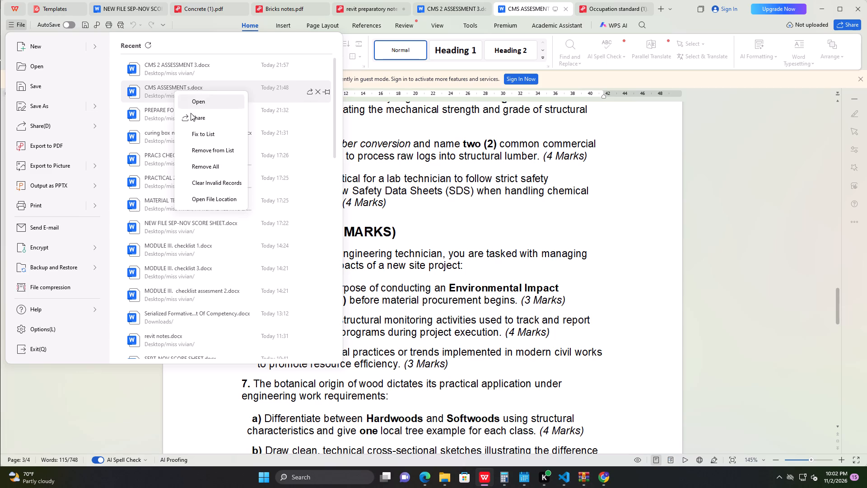
{"action": "left_click", "coordinate": [198, 198]}
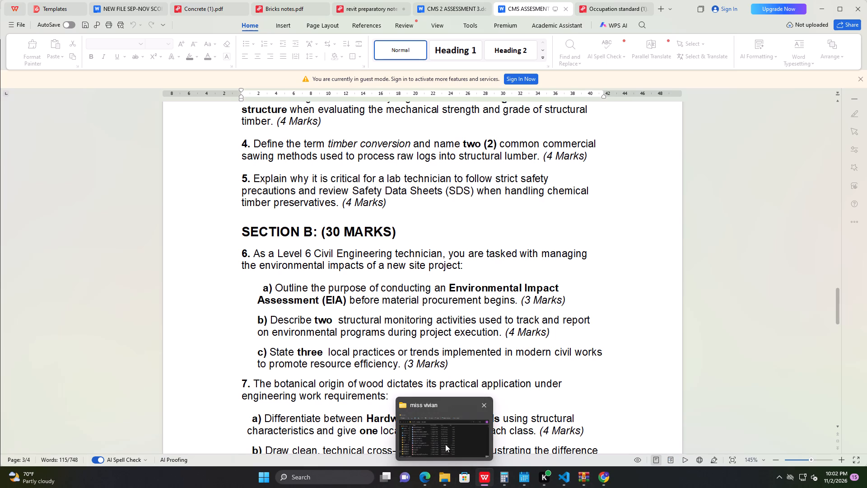
{"action": "left_click", "coordinate": [445, 440]}
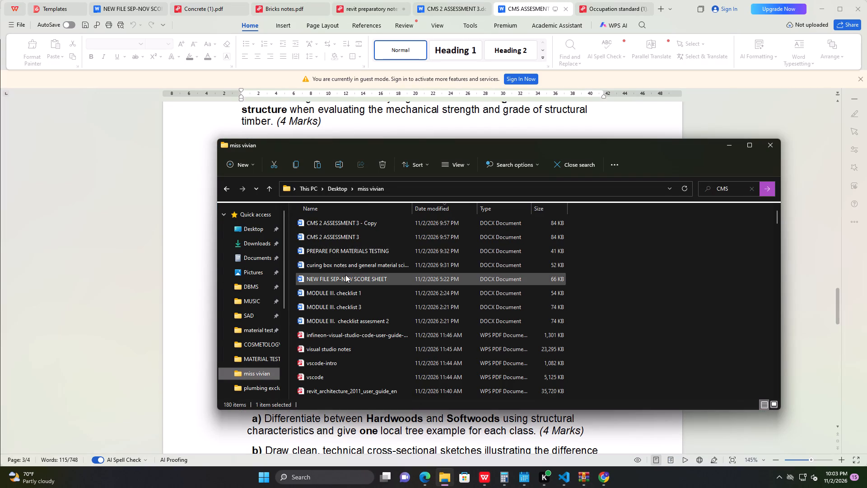
Locate the CMS ASSESMENT s document in the miss vivian folder and copy it.
{"action": "scroll", "coordinate": [345, 276], "scroll_direction": "down", "scroll_amount": 3}
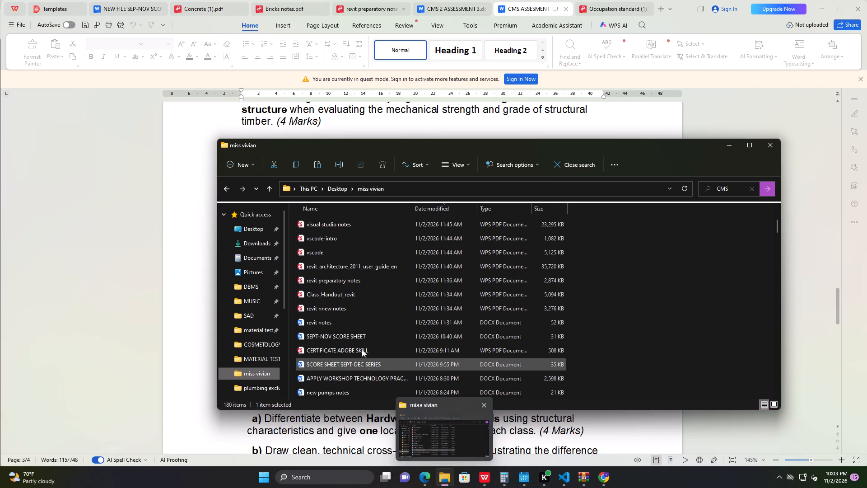
{"action": "scroll", "coordinate": [360, 309], "scroll_direction": "down", "scroll_amount": 2}
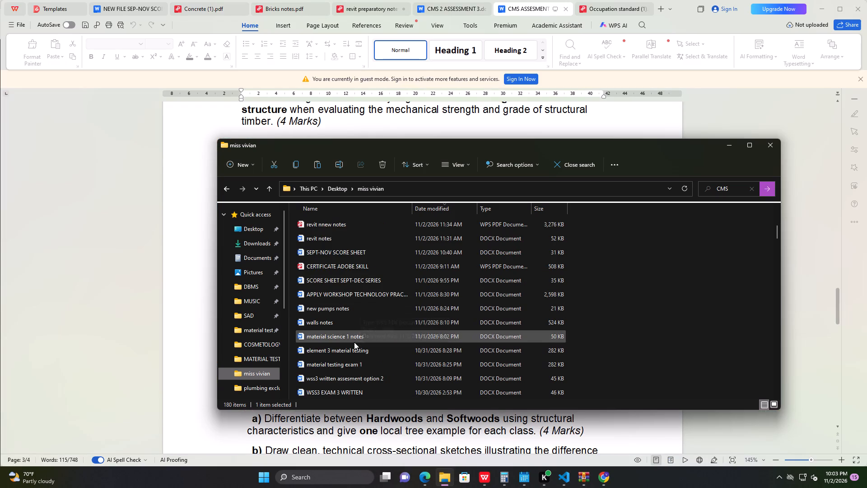
{"action": "scroll", "coordinate": [353, 345], "scroll_direction": "down", "scroll_amount": 2}
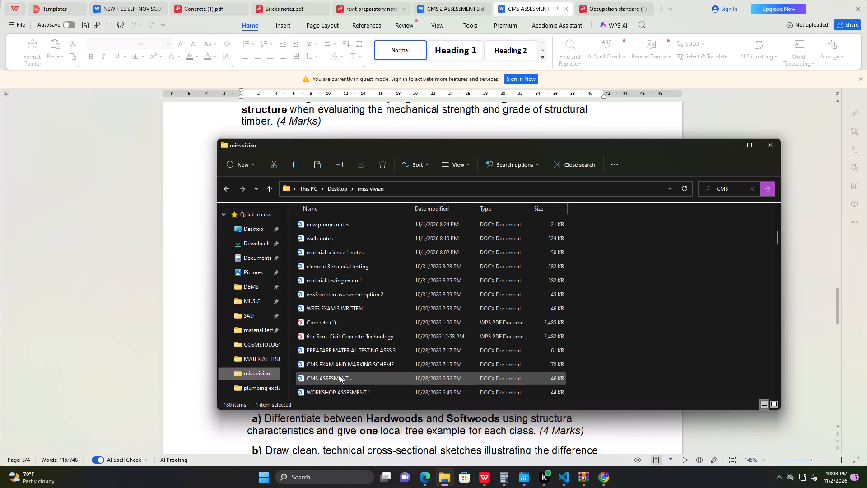
{"action": "right_click", "coordinate": [340, 377]}
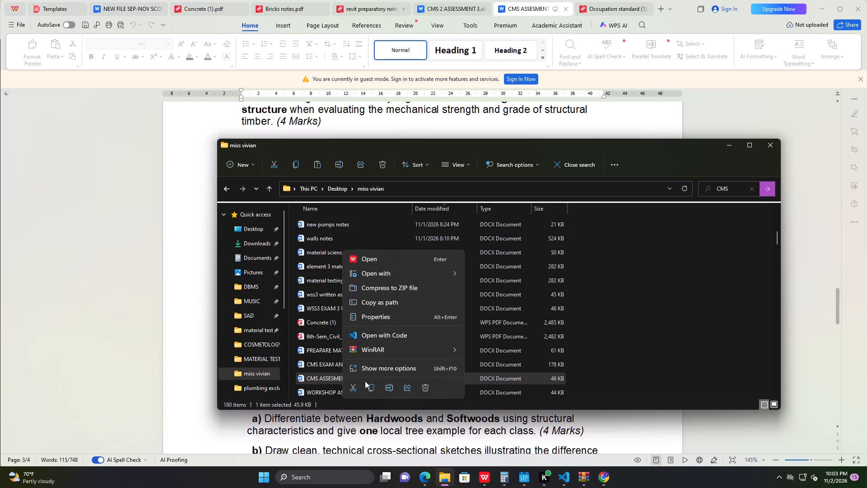
{"action": "left_click", "coordinate": [373, 386]}
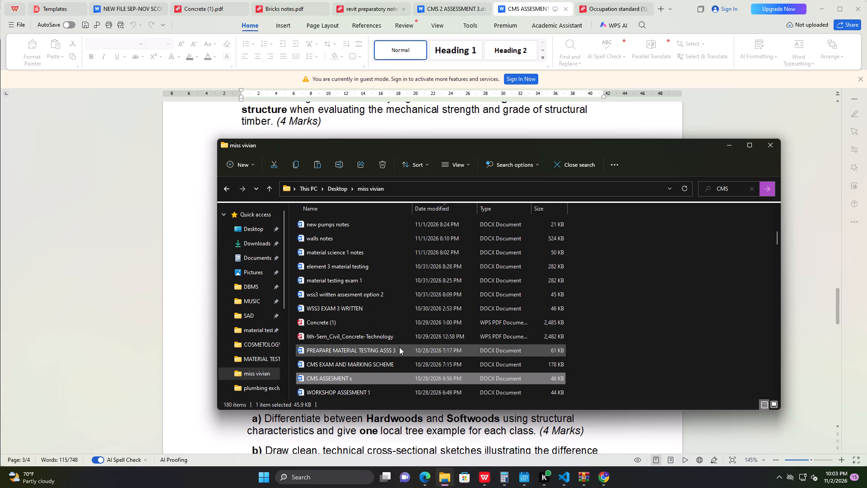
Move the ASSESMENT 2 CMS 2 document from the miss vivian folder into the CONSTRUCTION MATERIAL SCIENCE ASSESMENTS folder.
{"action": "scroll", "coordinate": [399, 347], "scroll_direction": "down", "scroll_amount": 4}
{"action": "scroll", "coordinate": [351, 277], "scroll_direction": "up", "scroll_amount": 2}
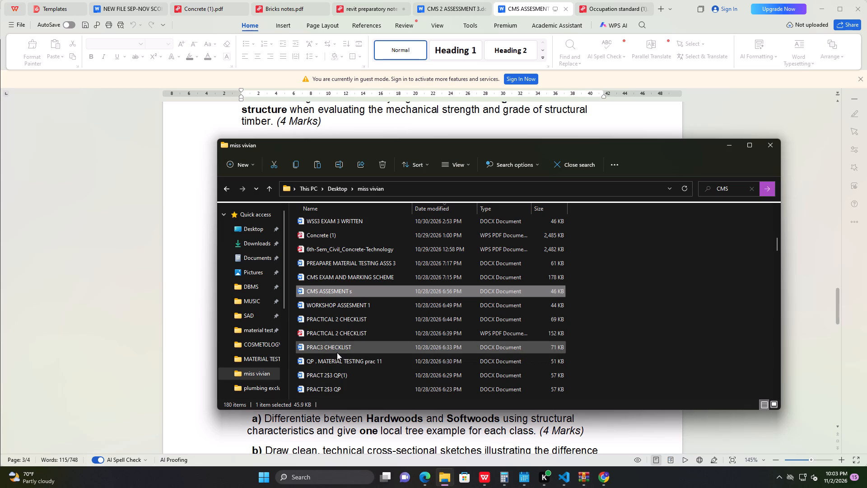
{"action": "scroll", "coordinate": [337, 352], "scroll_direction": "down", "scroll_amount": 1}
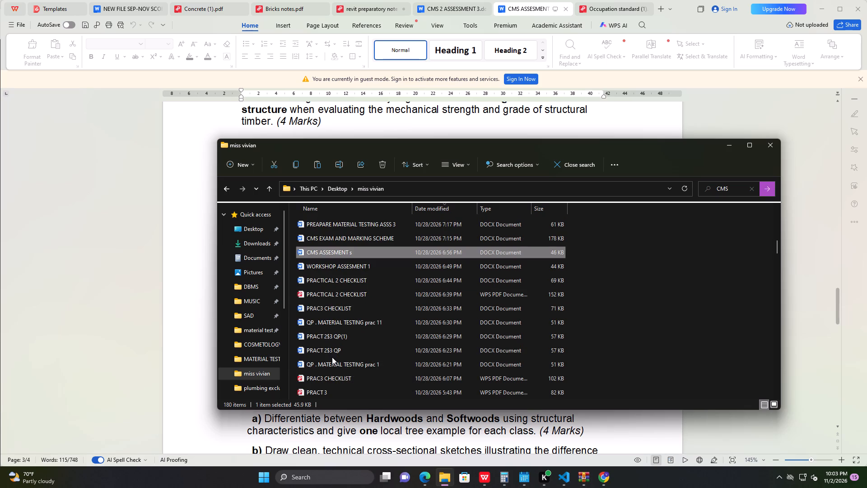
{"action": "scroll", "coordinate": [333, 362], "scroll_direction": "down", "scroll_amount": 1}
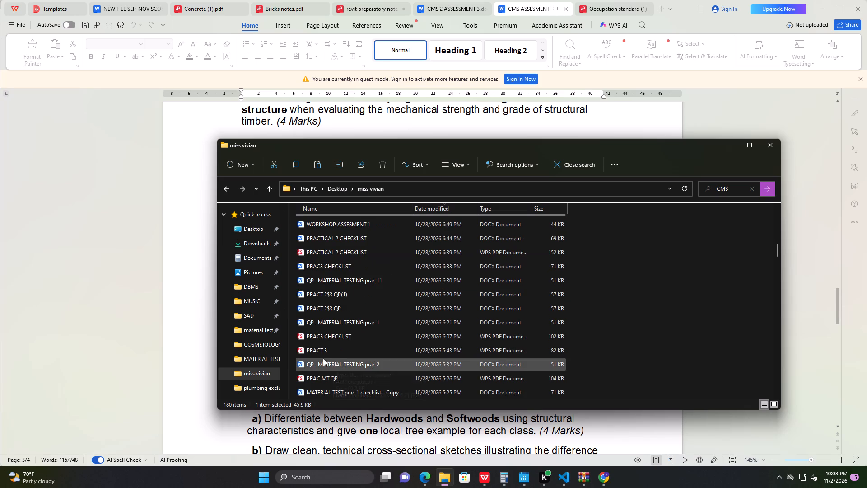
{"action": "scroll", "coordinate": [317, 358], "scroll_direction": "down", "scroll_amount": 3}
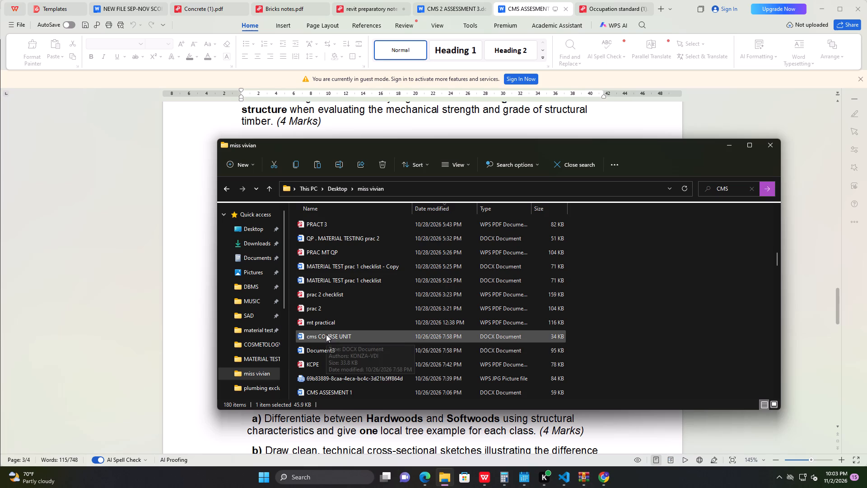
{"action": "scroll", "coordinate": [326, 333], "scroll_direction": "down", "scroll_amount": 5}
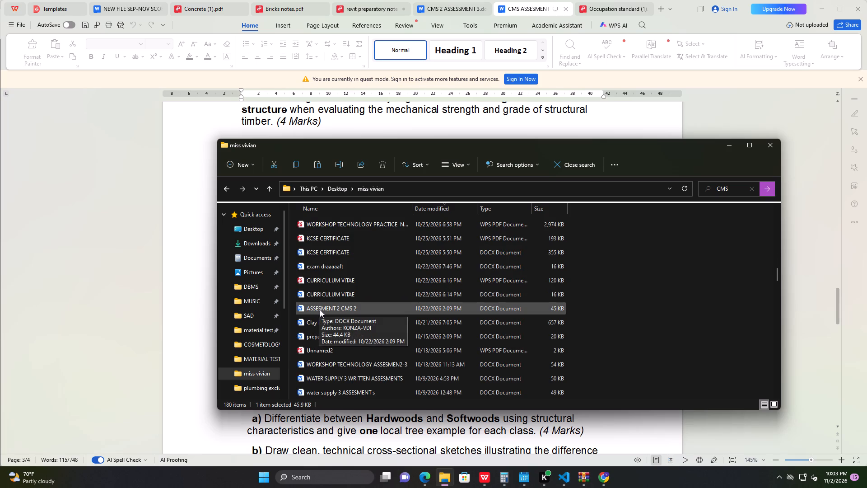
{"action": "left_click_drag", "start_coordinate": [321, 307], "coordinate": [368, 397]}
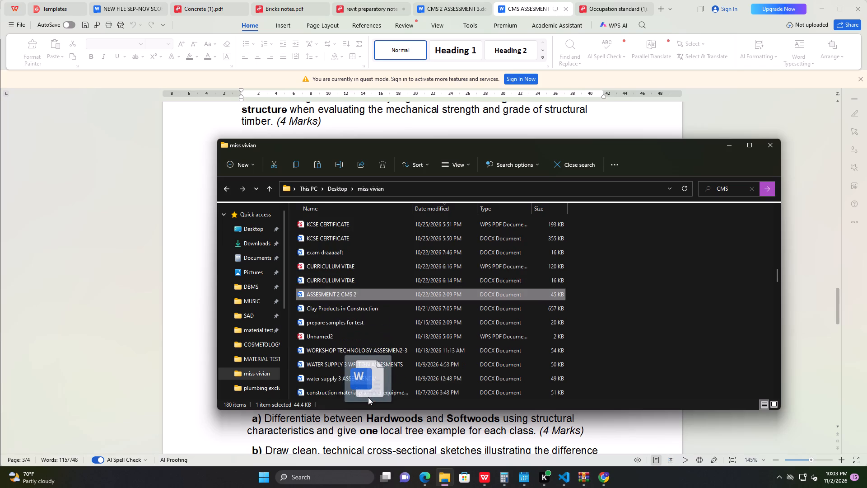
{"action": "left_click_drag", "start_coordinate": [368, 397], "coordinate": [368, 397]}
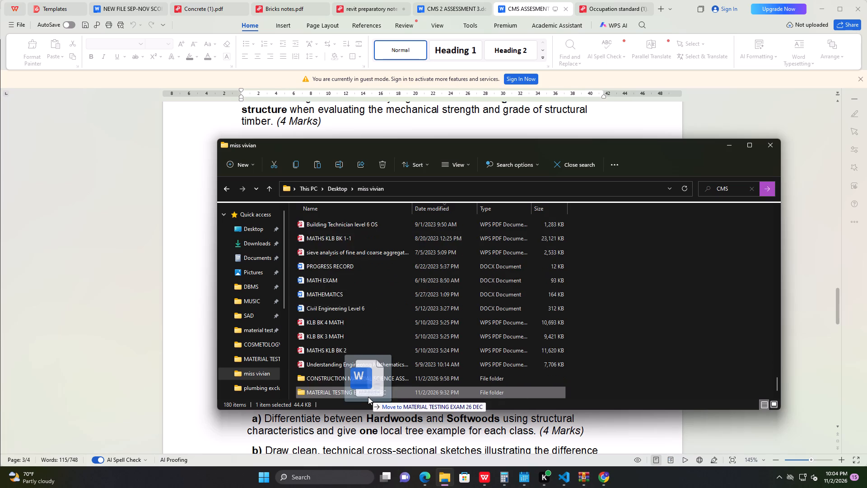
{"action": "left_click_drag", "start_coordinate": [368, 397], "coordinate": [339, 363]}
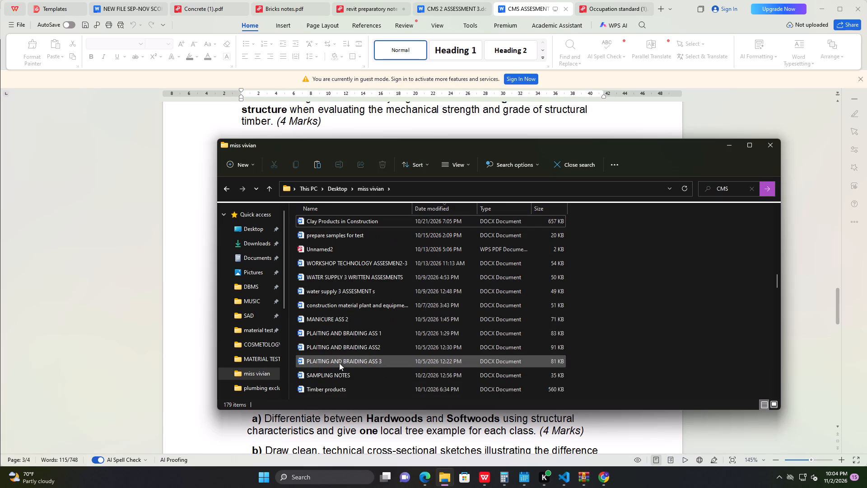
Open the CONSTRUCTION MATERIAL SCIENCE ASSESMENTS folder, paste the copied CMS ASSESMENT s document into it, and minimise the folder window.
{"action": "scroll", "coordinate": [339, 362], "scroll_direction": "down", "scroll_amount": 14}
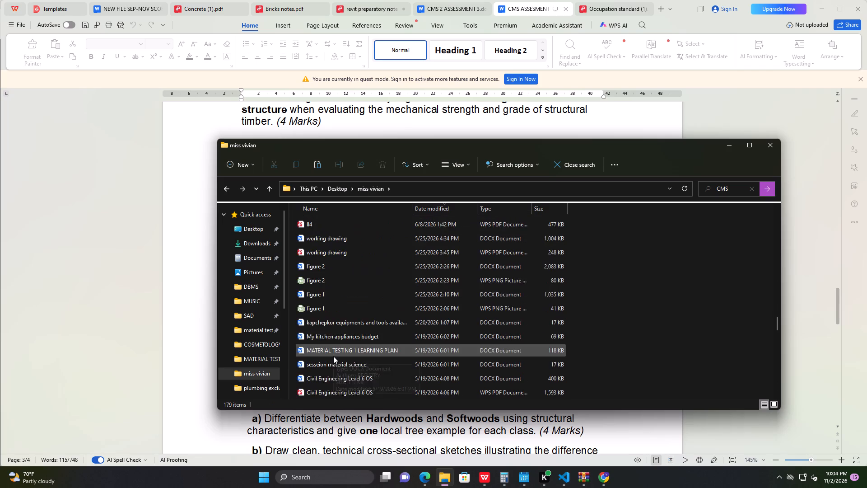
{"action": "scroll", "coordinate": [333, 356], "scroll_direction": "down", "scroll_amount": 15}
{"action": "scroll", "coordinate": [327, 356], "scroll_direction": "down", "scroll_amount": 9}
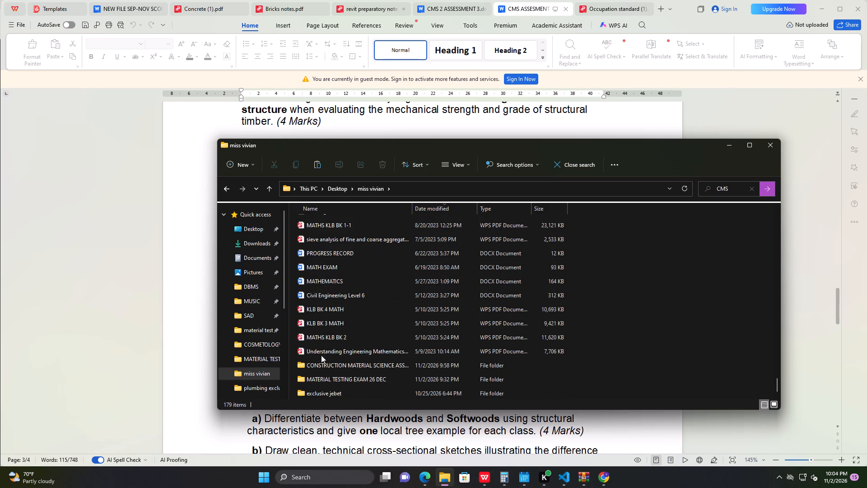
{"action": "scroll", "coordinate": [321, 355], "scroll_direction": "down", "scroll_amount": 4}
{"action": "double_click", "coordinate": [329, 363]}
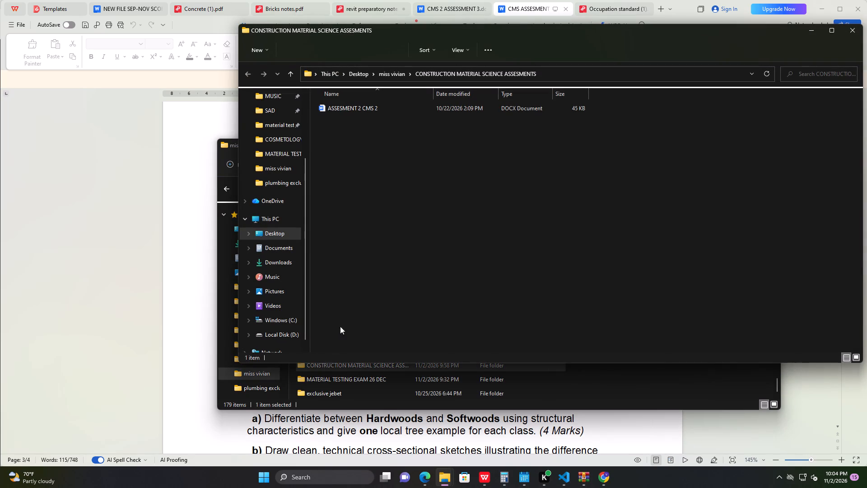
{"action": "left_click", "coordinate": [370, 173]}
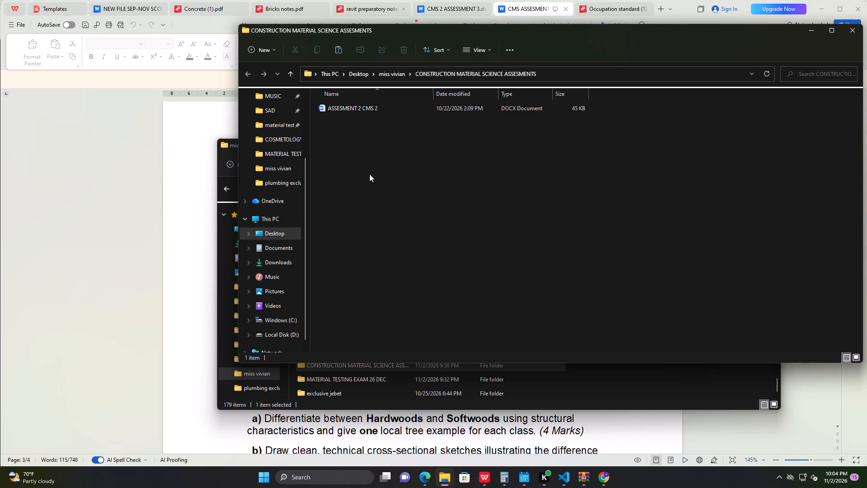
{"action": "key", "text": "ctrl+v"}
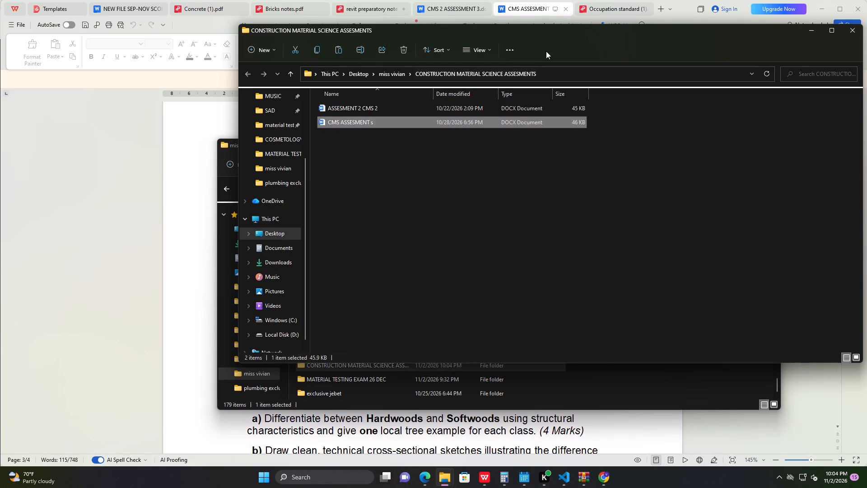
{"action": "left_click", "coordinate": [811, 29]}
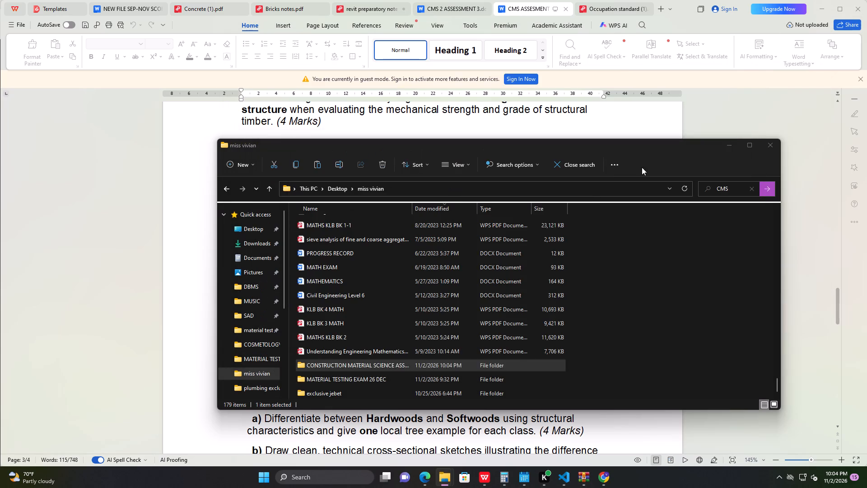
Select CMS 2 ASSESSMENT 3 in the miss vivian folder and widen that window so it shows beside the CONSTRUCTION MATERIAL SCIENCE ASSESMENTS window.
{"action": "scroll", "coordinate": [427, 247], "scroll_direction": "up", "scroll_amount": 12}
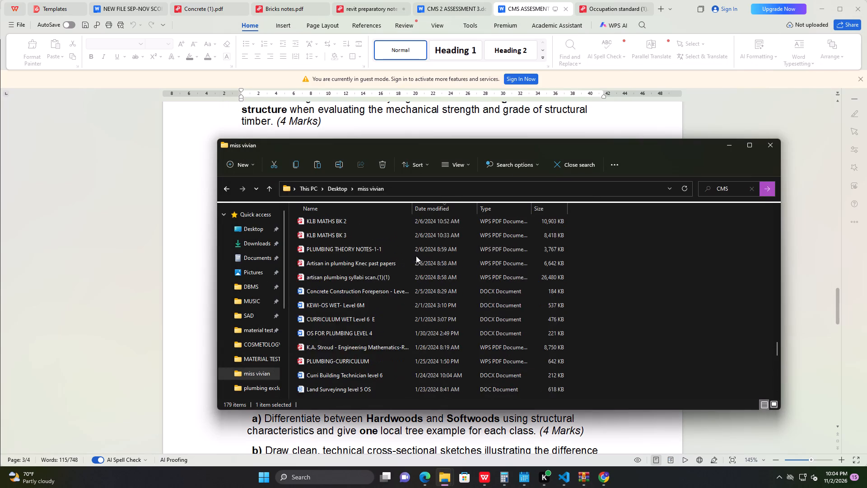
{"action": "scroll", "coordinate": [416, 256], "scroll_direction": "up", "scroll_amount": 20}
{"action": "scroll", "coordinate": [416, 256], "scroll_direction": "up", "scroll_amount": 1}
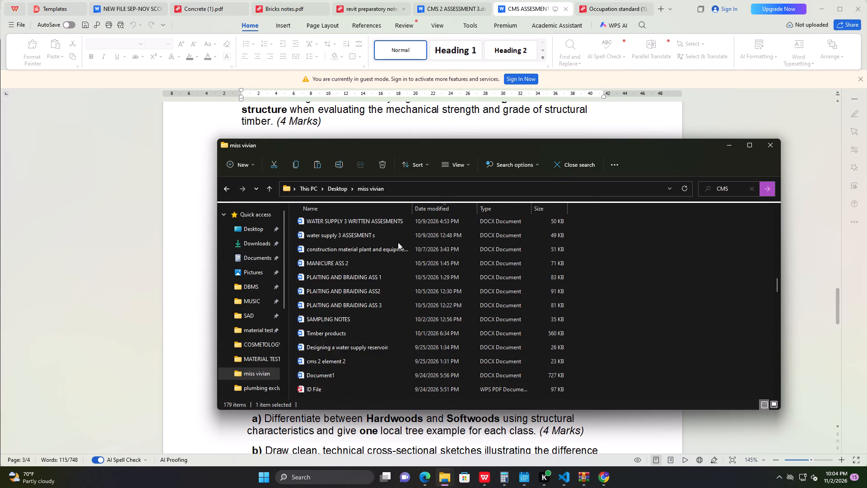
{"action": "scroll", "coordinate": [398, 242], "scroll_direction": "up", "scroll_amount": 14}
{"action": "scroll", "coordinate": [396, 242], "scroll_direction": "up", "scroll_amount": 8}
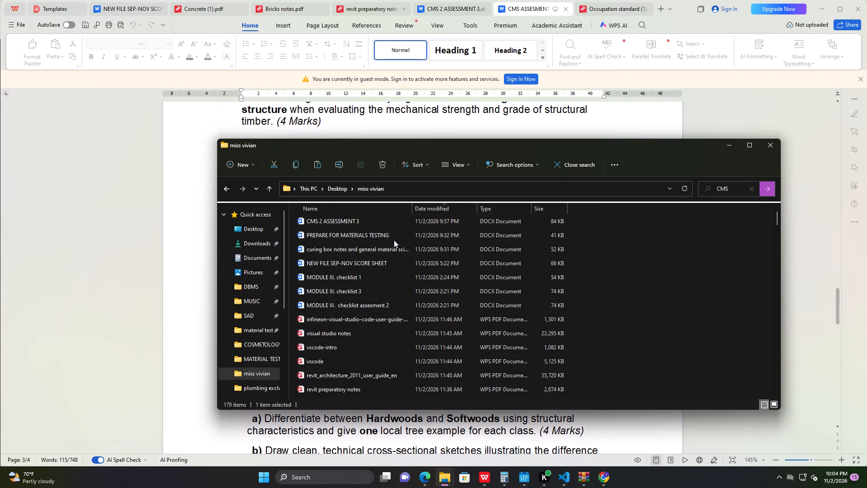
{"action": "scroll", "coordinate": [394, 240], "scroll_direction": "up", "scroll_amount": 4}
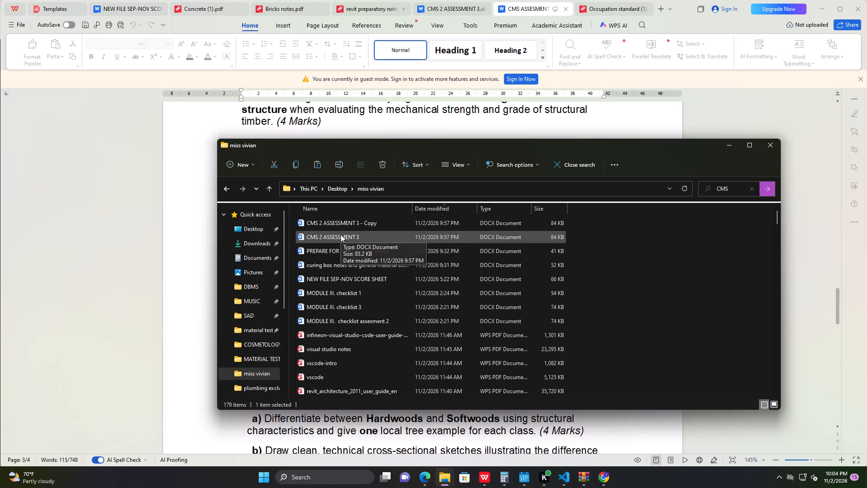
{"action": "left_click", "coordinate": [340, 235]}
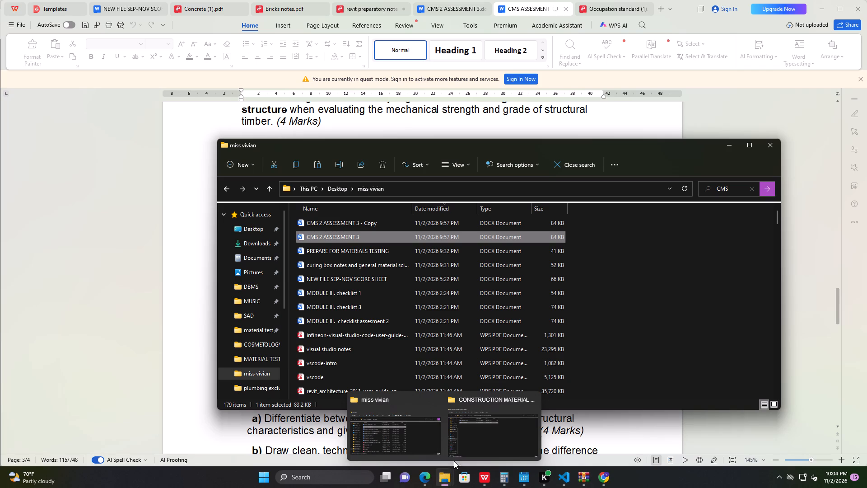
{"action": "left_click", "coordinate": [471, 444]}
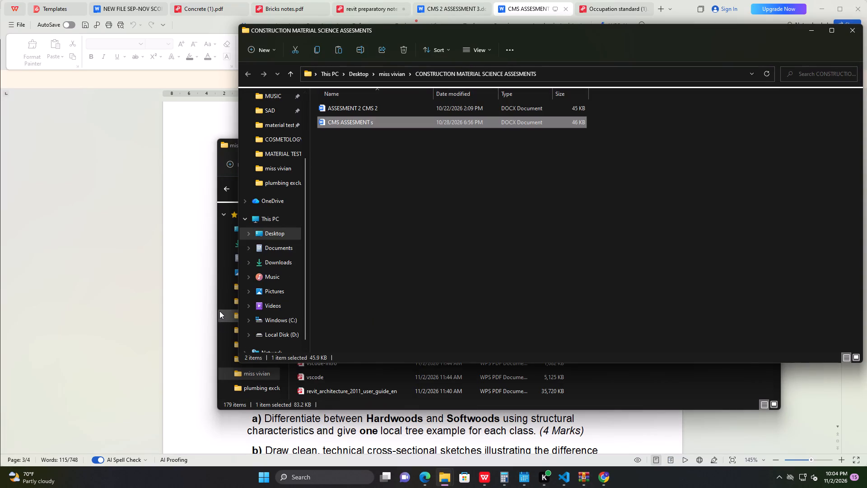
{"action": "left_click_drag", "start_coordinate": [217, 304], "coordinate": [19, 272]}
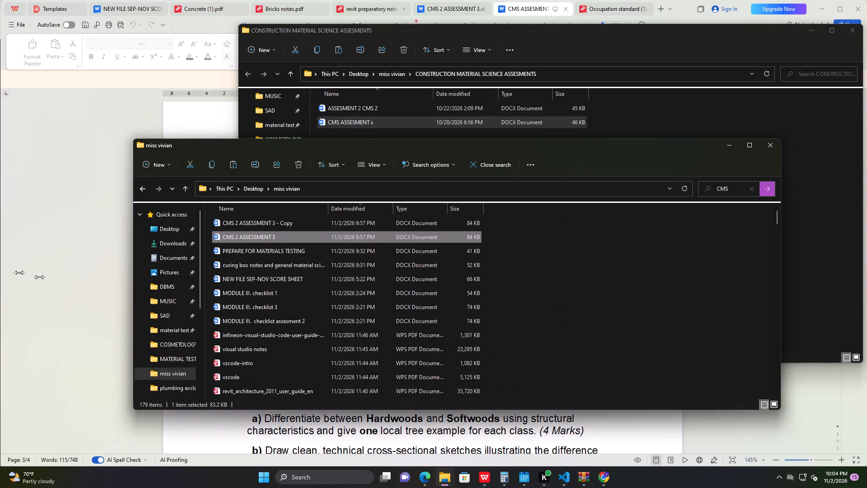
{"action": "left_click_drag", "start_coordinate": [19, 272], "coordinate": [0, 263]}
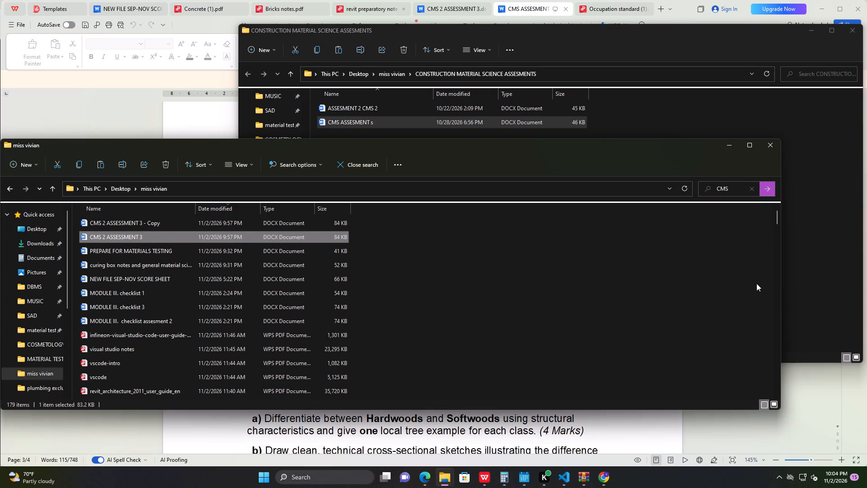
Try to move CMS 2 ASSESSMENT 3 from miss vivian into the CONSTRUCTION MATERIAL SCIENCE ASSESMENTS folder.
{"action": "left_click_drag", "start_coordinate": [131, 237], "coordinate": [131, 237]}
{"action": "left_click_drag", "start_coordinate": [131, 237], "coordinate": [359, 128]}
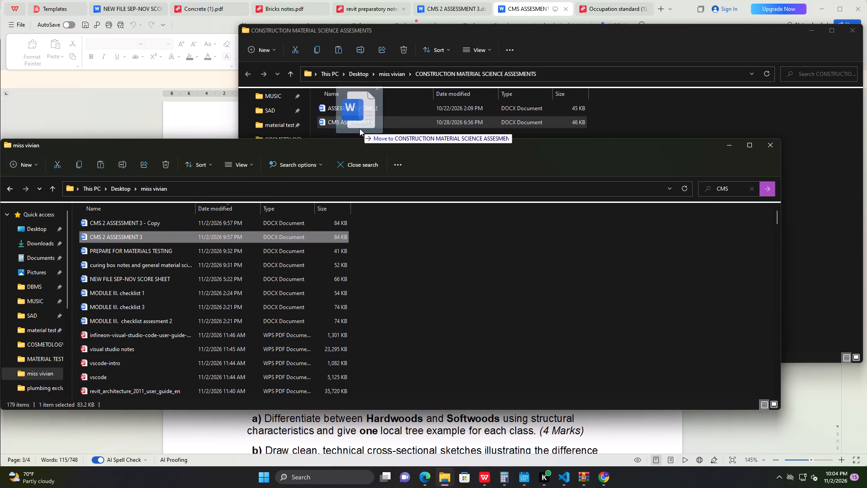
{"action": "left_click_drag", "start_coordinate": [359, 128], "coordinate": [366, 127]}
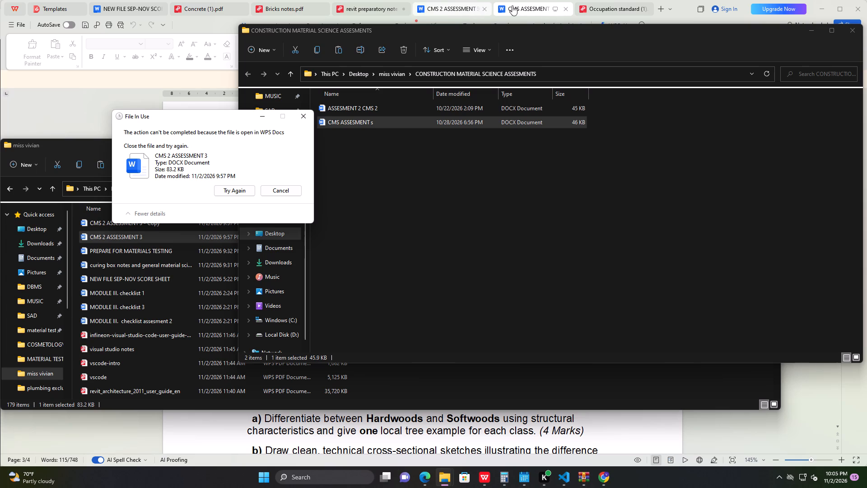
Switch to WPS Office and close the CMS ASSESMENT s and CMS 2 ASSESSMENT 3 documents.
{"action": "left_click", "coordinate": [564, 9]}
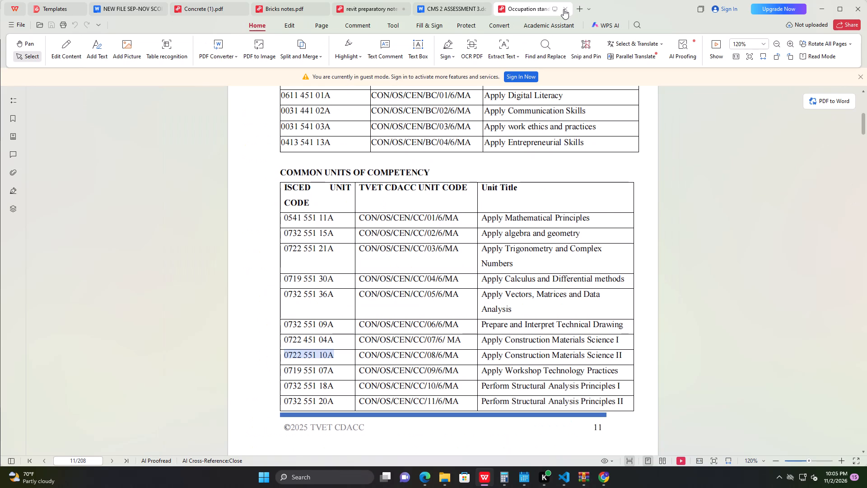
{"action": "left_click", "coordinate": [484, 7]}
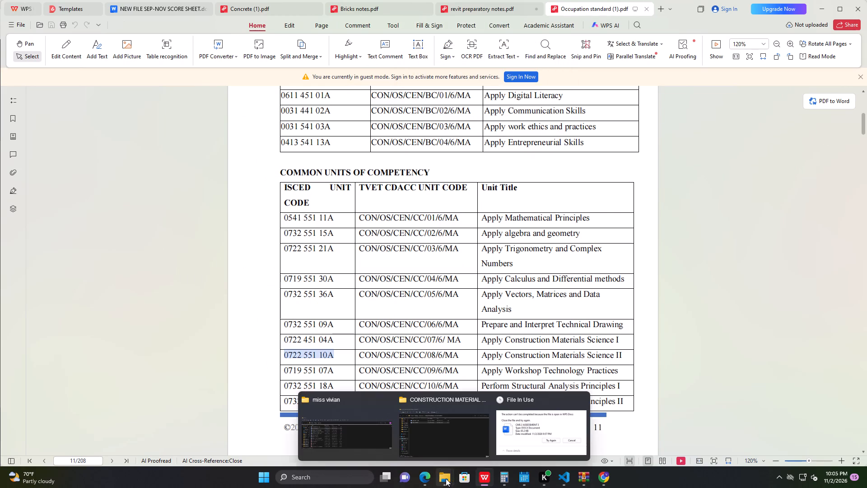
Switch back to the folder windows and move CMS 2 ASSESSMENT 3 from miss vivian into CONSTRUCTION MATERIAL SCIENCE ASSESMENTS.
{"action": "left_click", "coordinate": [443, 441]}
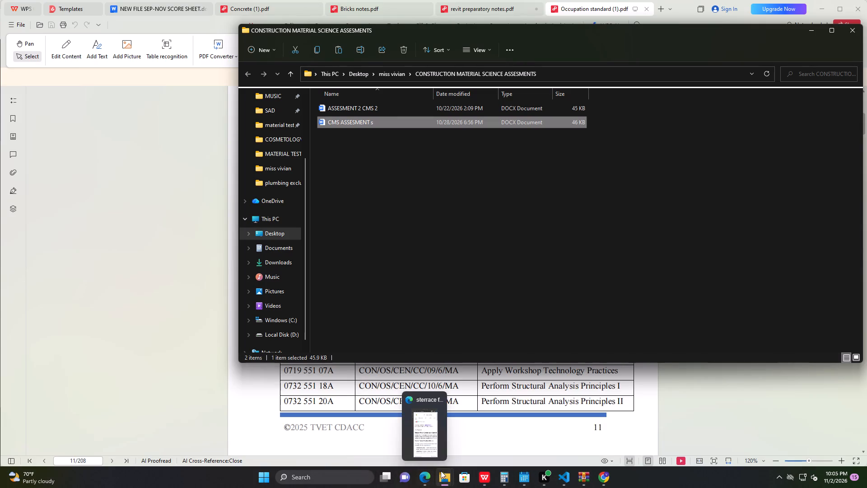
{"action": "left_click", "coordinate": [365, 437]}
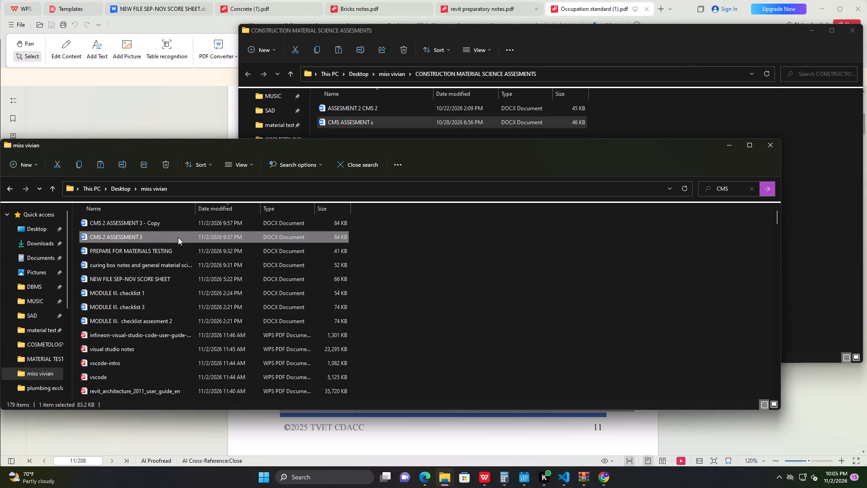
{"action": "left_click_drag", "start_coordinate": [179, 237], "coordinate": [411, 131]}
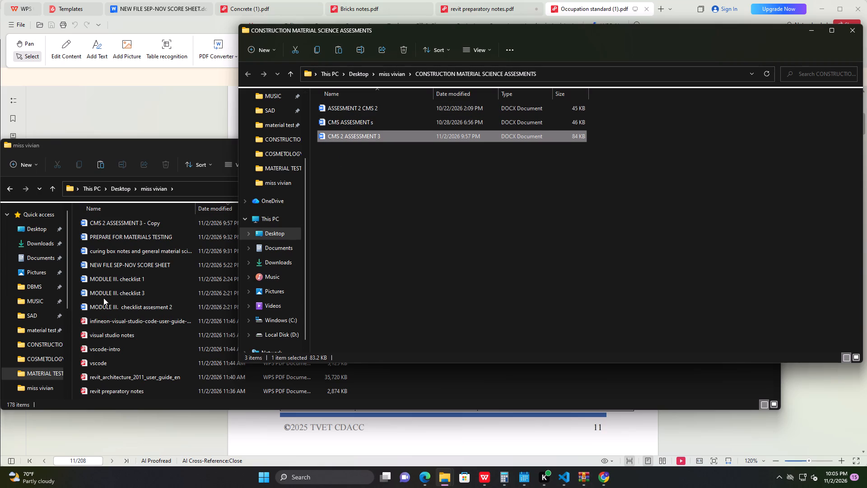
Find CMS EXAM AND MARKING SCHEME in the miss vivian folder and move it into CONSTRUCTION MATERIAL SCIENCE ASSESMENTS.
{"action": "scroll", "coordinate": [106, 289], "scroll_direction": "down", "scroll_amount": 2}
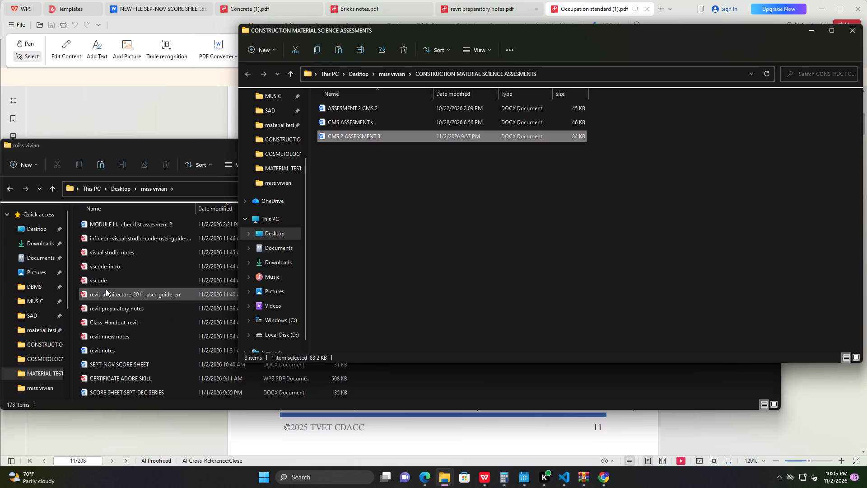
{"action": "scroll", "coordinate": [106, 287], "scroll_direction": "down", "scroll_amount": 1}
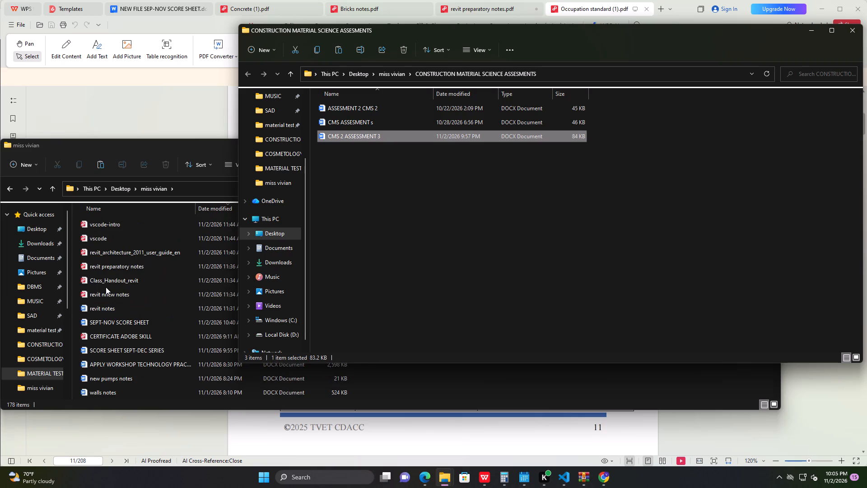
{"action": "scroll", "coordinate": [106, 287], "scroll_direction": "down", "scroll_amount": 1}
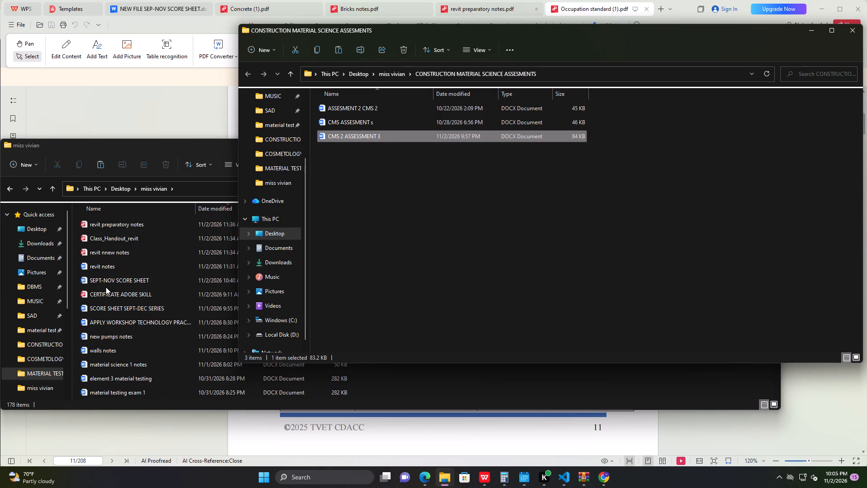
{"action": "scroll", "coordinate": [106, 287], "scroll_direction": "down", "scroll_amount": 2}
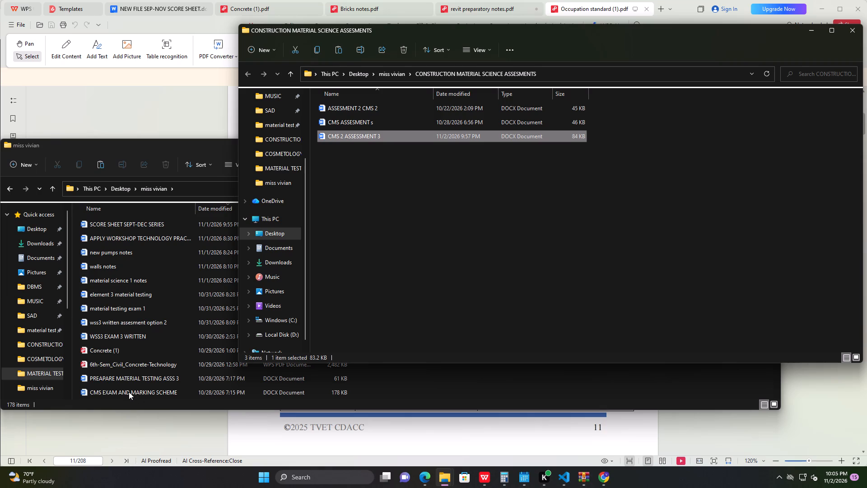
{"action": "left_click_drag", "start_coordinate": [129, 392], "coordinate": [385, 212]}
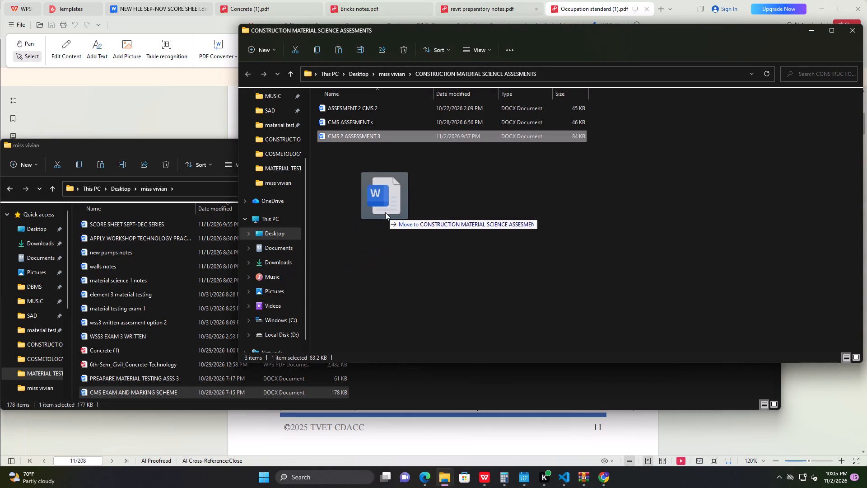
{"action": "left_click_drag", "start_coordinate": [385, 212], "coordinate": [391, 204]}
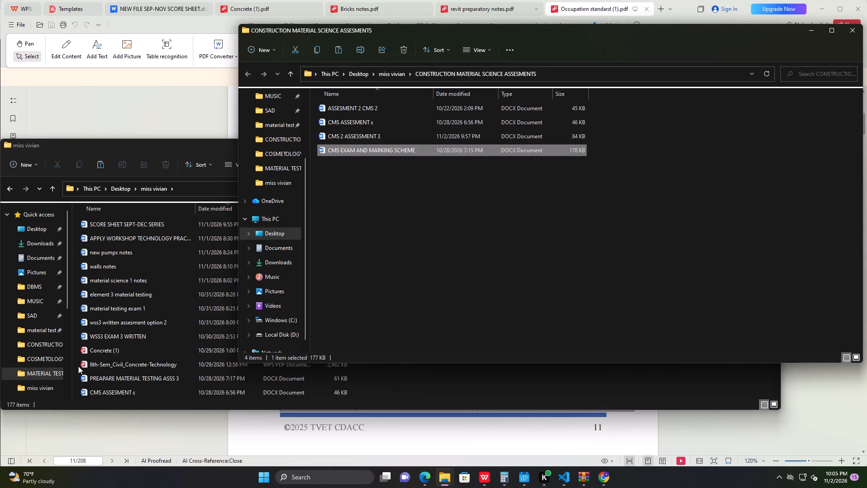
Find the cms COURSE UNIT document in miss vivian and move it into the CONSTRUCTION MATERIAL SCIENCE ASSESMENTS folder.
{"action": "scroll", "coordinate": [87, 366], "scroll_direction": "down", "scroll_amount": 1}
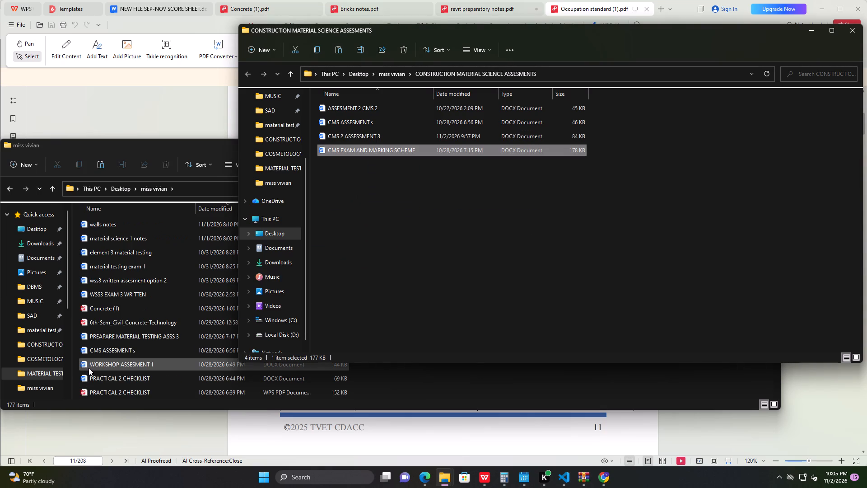
{"action": "scroll", "coordinate": [90, 370], "scroll_direction": "down", "scroll_amount": 1}
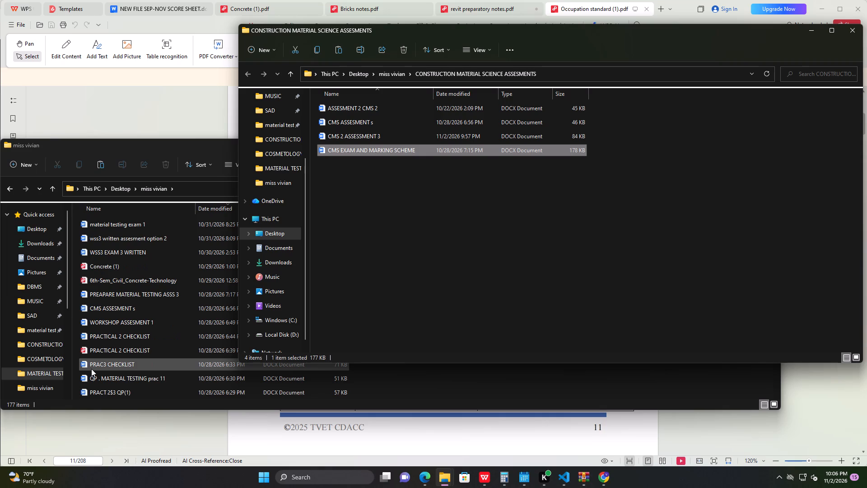
{"action": "scroll", "coordinate": [91, 369], "scroll_direction": "down", "scroll_amount": 2}
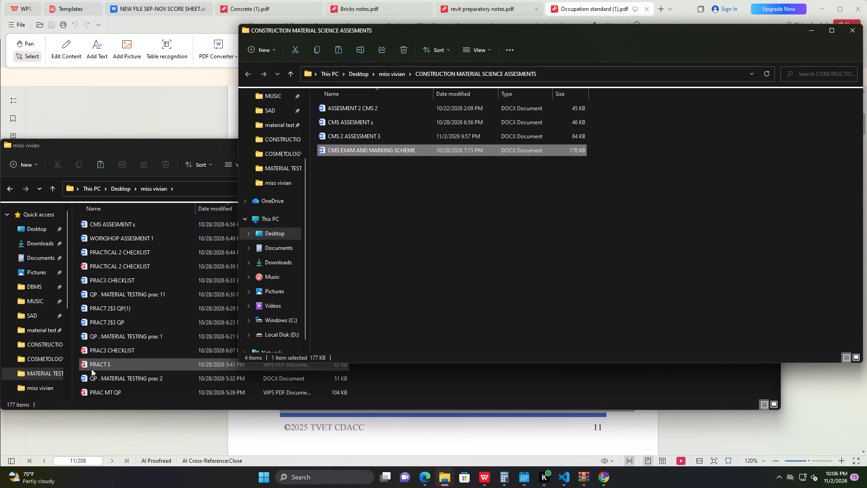
{"action": "scroll", "coordinate": [91, 369], "scroll_direction": "down", "scroll_amount": 2}
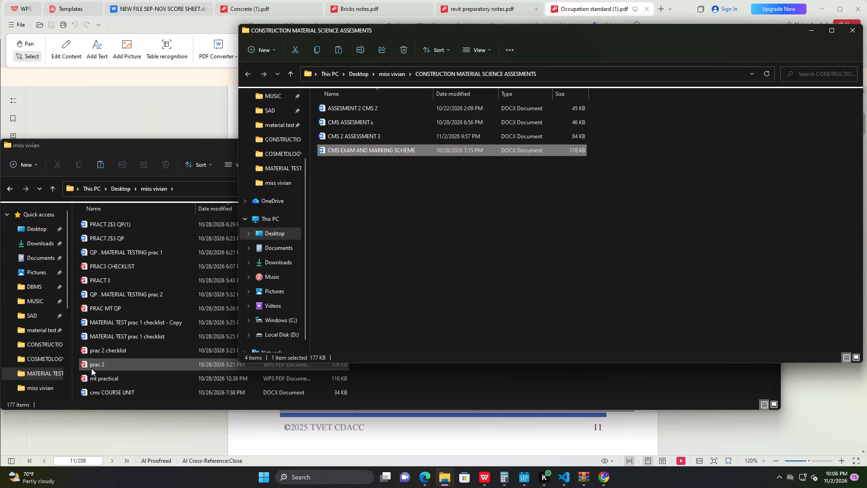
{"action": "scroll", "coordinate": [93, 372], "scroll_direction": "down", "scroll_amount": 1}
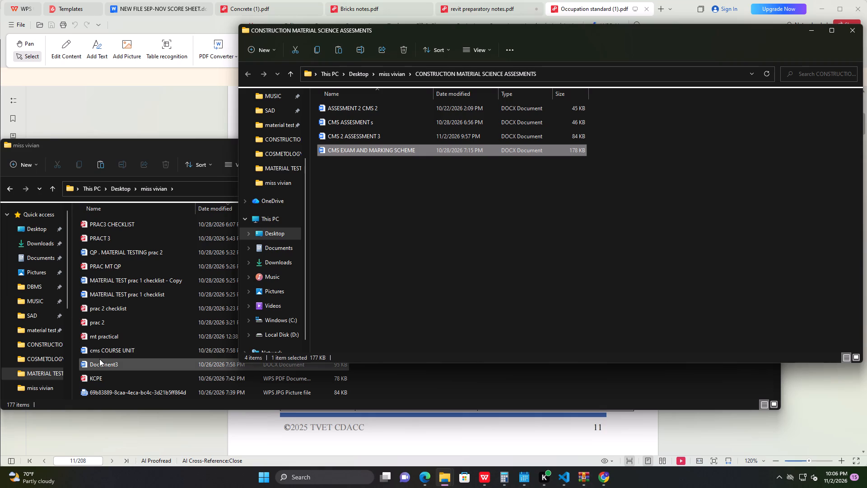
{"action": "left_click_drag", "start_coordinate": [99, 352], "coordinate": [401, 264]}
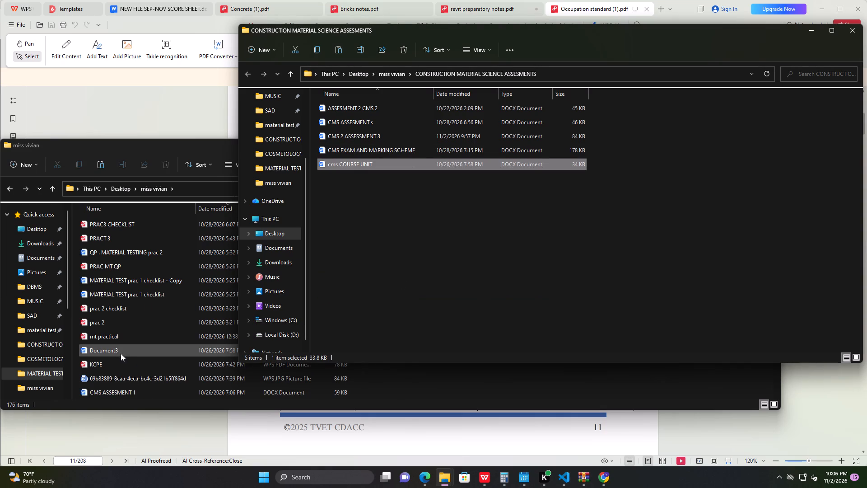
Move CMS ASSESMENT 1 from miss vivian into the CONSTRUCTION MATERIAL SCIENCE ASSESMENTS folder.
{"action": "scroll", "coordinate": [118, 349], "scroll_direction": "down", "scroll_amount": 1}
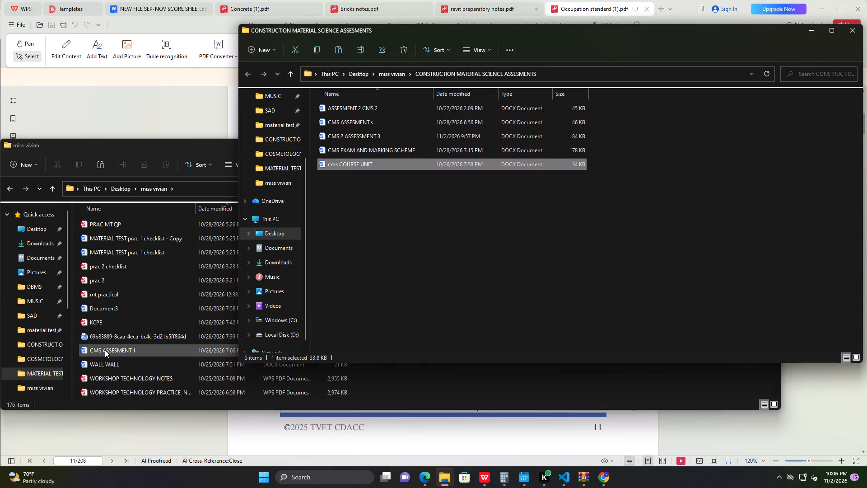
{"action": "left_click_drag", "start_coordinate": [105, 350], "coordinate": [427, 271]}
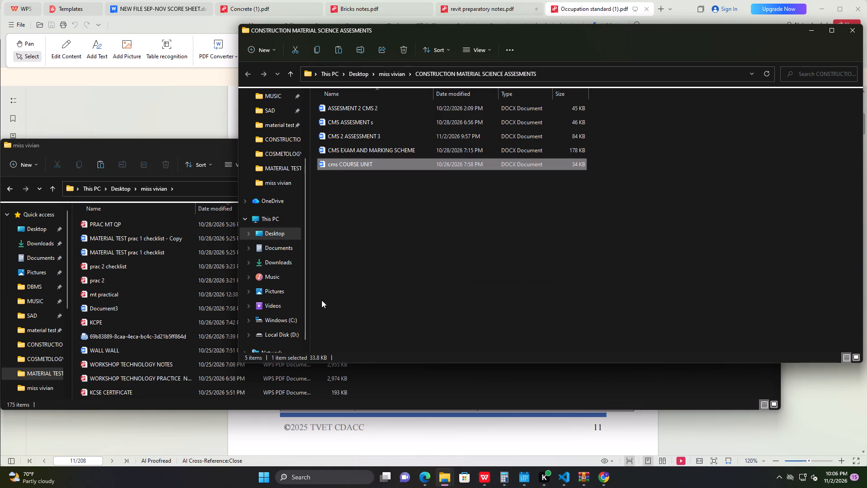
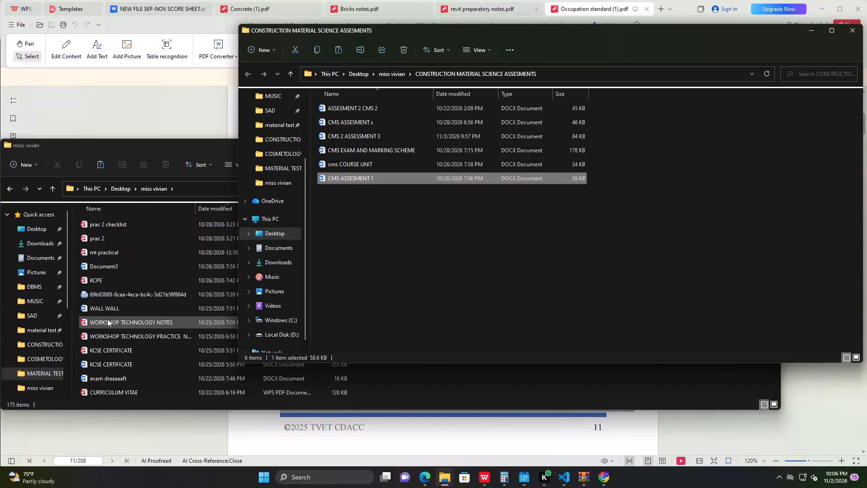
Find the construction material plant and equipment document in miss vivian and move it into CONSTRUCTION MATERIAL SCIENCE ASSESMENTS.
{"action": "scroll", "coordinate": [107, 319], "scroll_direction": "down", "scroll_amount": 1}
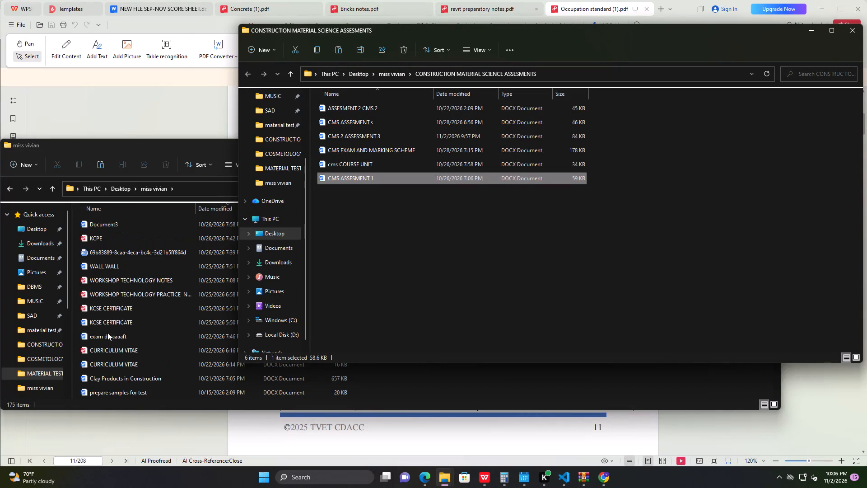
{"action": "scroll", "coordinate": [107, 326], "scroll_direction": "down", "scroll_amount": 1}
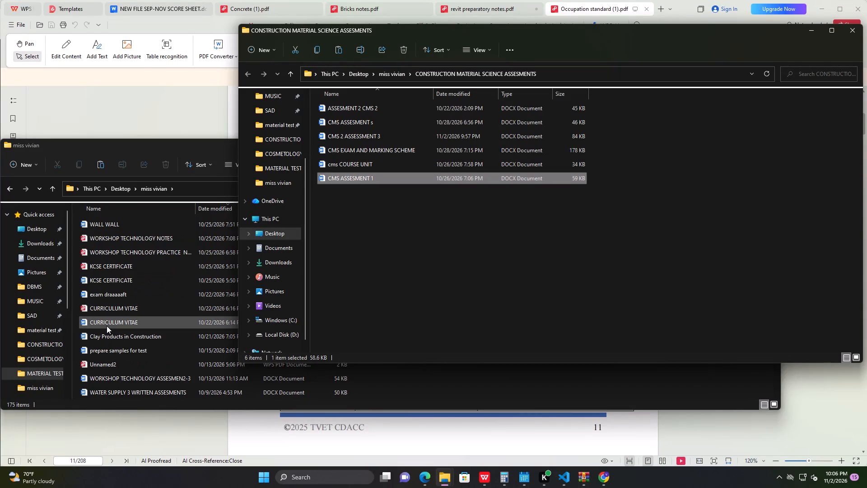
{"action": "scroll", "coordinate": [107, 326], "scroll_direction": "down", "scroll_amount": 1}
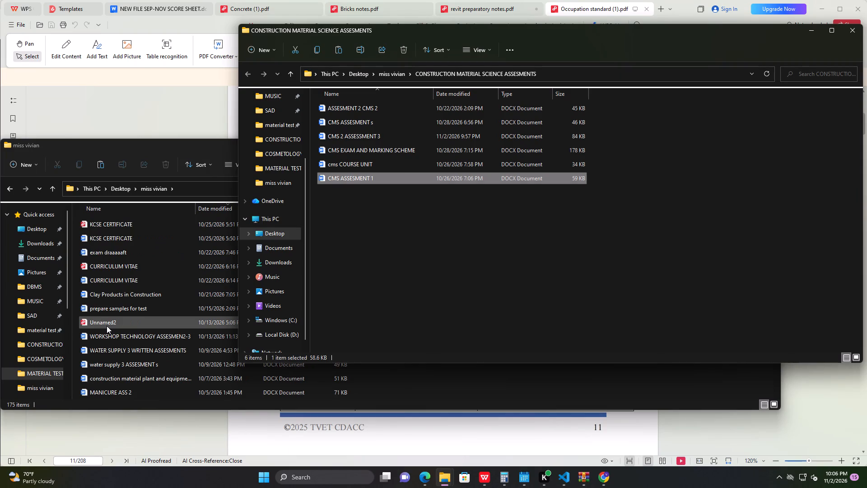
{"action": "scroll", "coordinate": [107, 326], "scroll_direction": "down", "scroll_amount": 1}
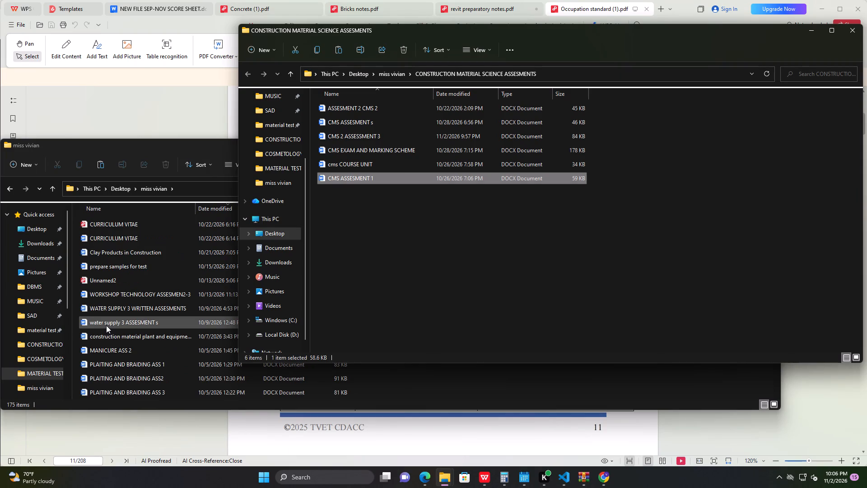
{"action": "scroll", "coordinate": [106, 325], "scroll_direction": "down", "scroll_amount": 1}
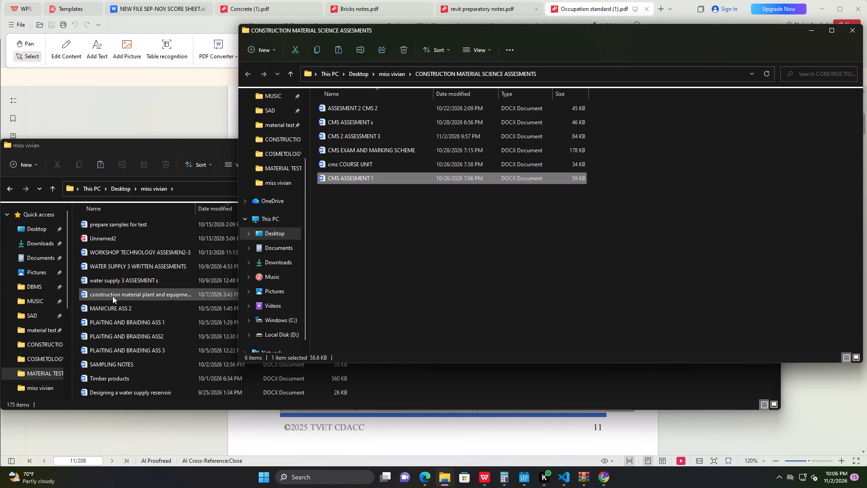
{"action": "left_click_drag", "start_coordinate": [110, 294], "coordinate": [243, 289]}
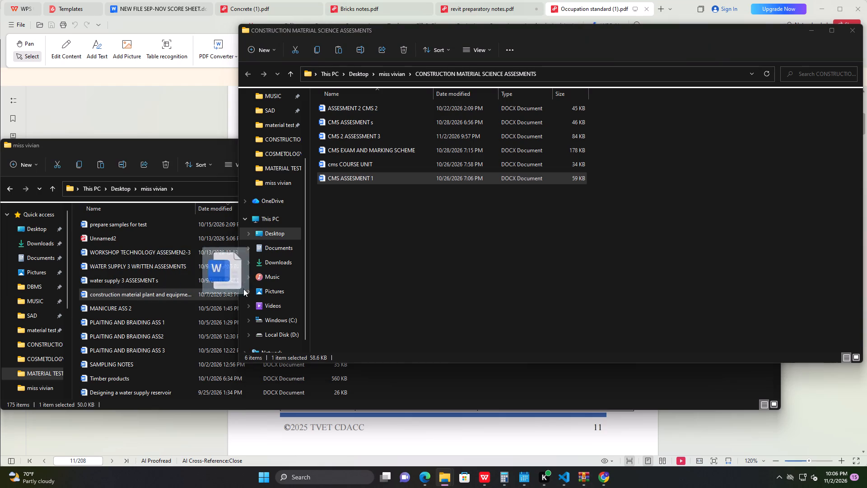
{"action": "left_click_drag", "start_coordinate": [243, 289], "coordinate": [402, 280]}
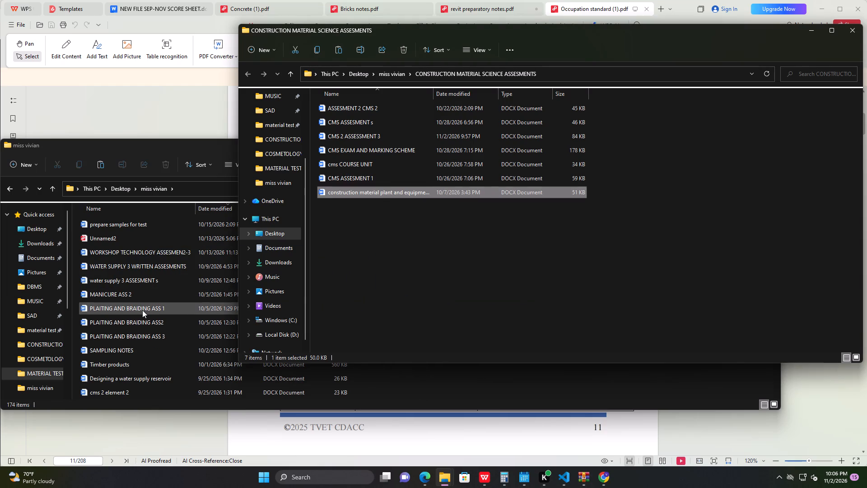
Move cms 2 element 2 and Timber products from miss vivian into the CONSTRUCTION MATERIAL SCIENCE ASSESMENTS folder.
{"action": "scroll", "coordinate": [142, 310], "scroll_direction": "down", "scroll_amount": 1}
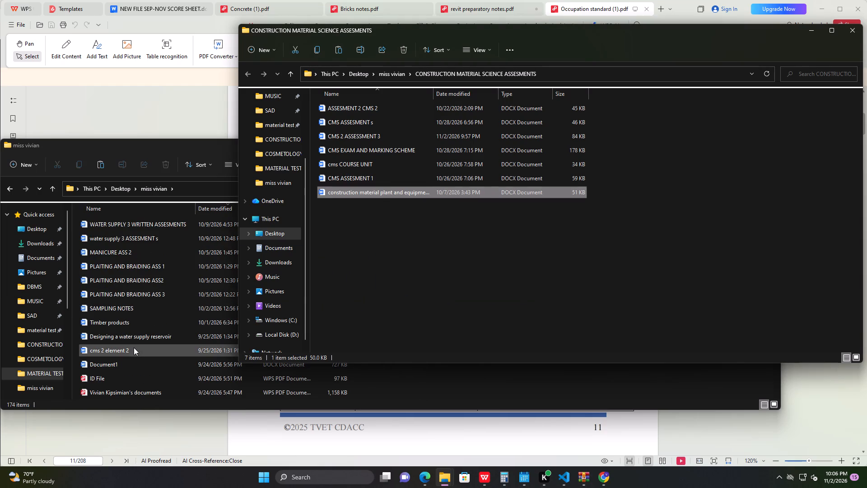
{"action": "left_click_drag", "start_coordinate": [128, 347], "coordinate": [363, 287]}
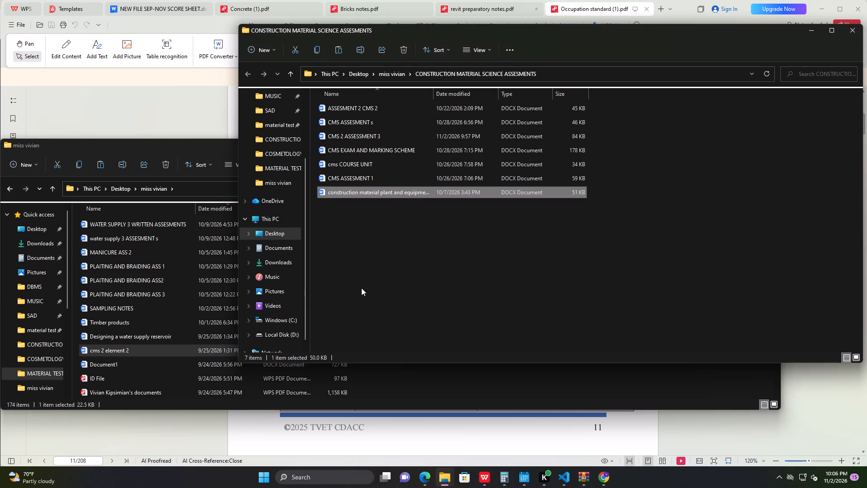
{"action": "left_click_drag", "start_coordinate": [363, 287], "coordinate": [378, 279]}
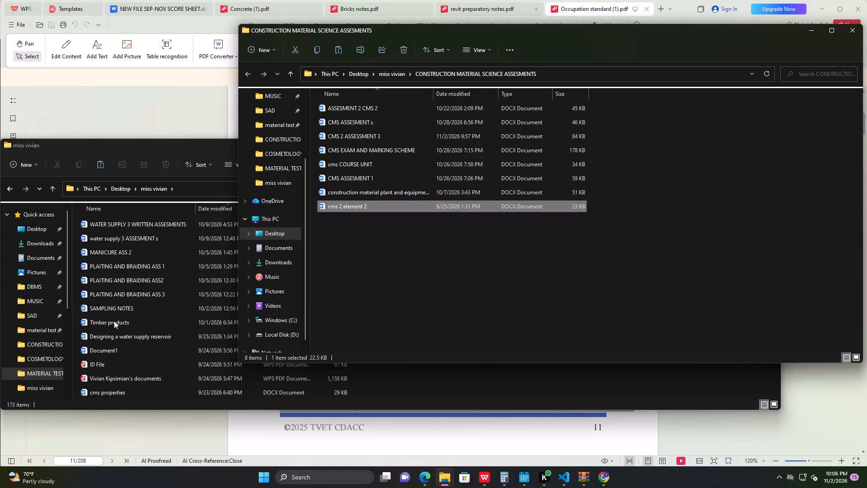
{"action": "left_click_drag", "start_coordinate": [114, 321], "coordinate": [390, 285]}
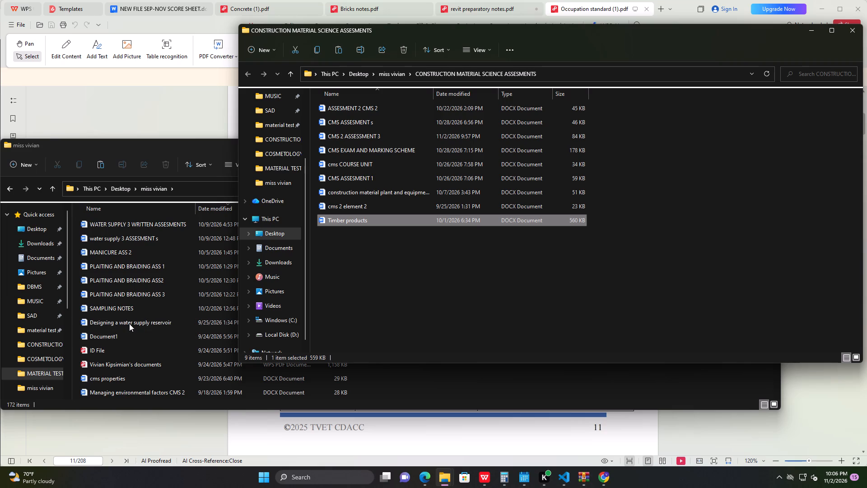
Move cms properties and Managing environmental factors CMS 2 from miss vivian into the CONSTRUCTION MATERIAL SCIENCE ASSESMENTS folder.
{"action": "scroll", "coordinate": [129, 324], "scroll_direction": "down", "scroll_amount": 1}
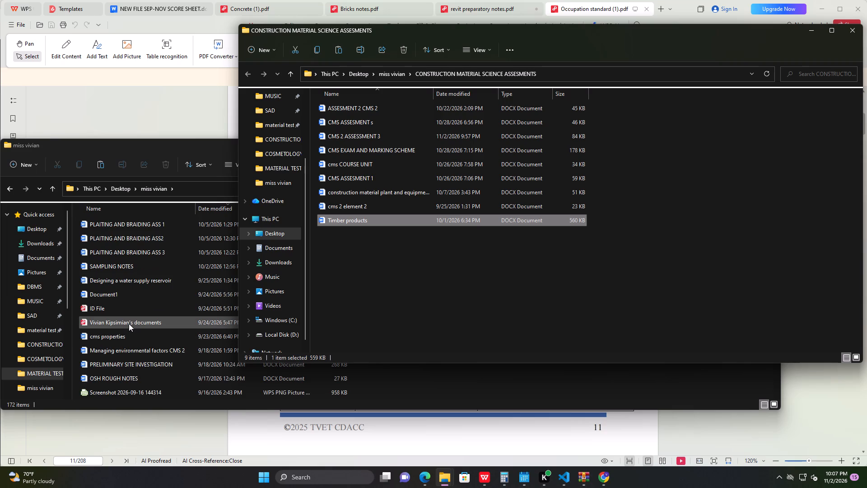
{"action": "left_click_drag", "start_coordinate": [125, 333], "coordinate": [373, 276]}
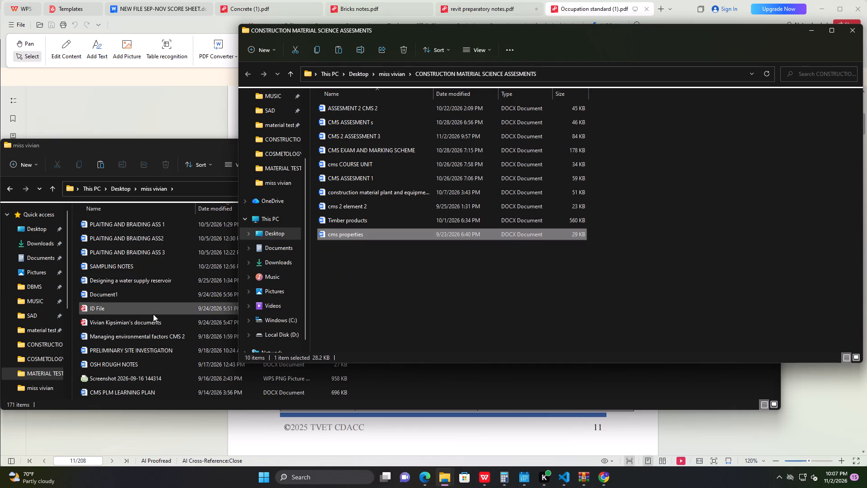
{"action": "left_click_drag", "start_coordinate": [150, 335], "coordinate": [387, 293]}
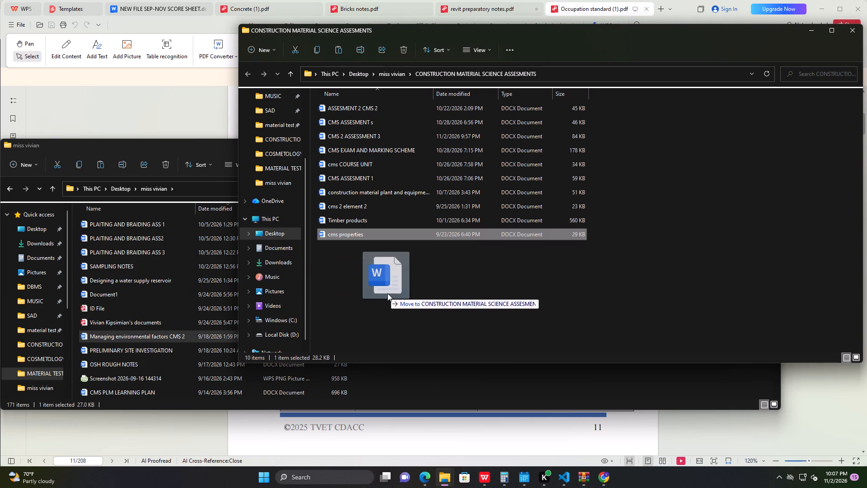
{"action": "left_click_drag", "start_coordinate": [387, 293], "coordinate": [388, 293]}
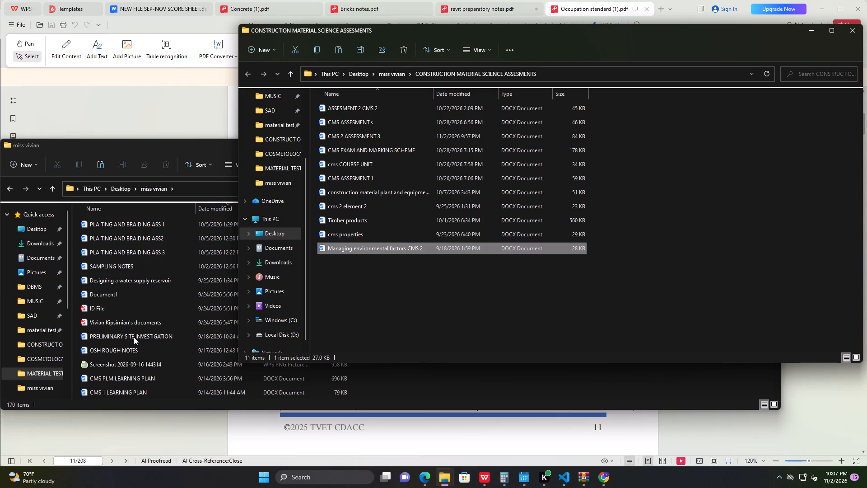
Find construction material science 1 notes and Aggregate gradation q in miss vivian and move both into CONSTRUCTION MATERIAL SCIENCE ASSESMENTS.
{"action": "scroll", "coordinate": [134, 337], "scroll_direction": "down", "scroll_amount": 1}
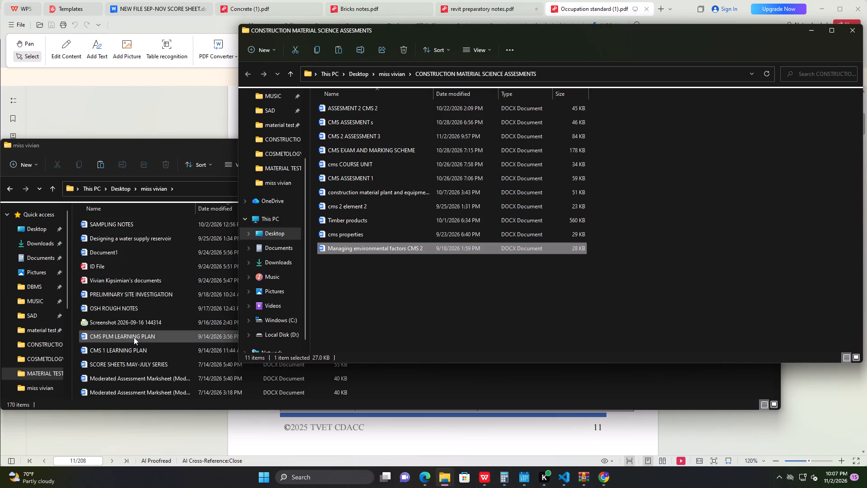
{"action": "scroll", "coordinate": [134, 337], "scroll_direction": "down", "scroll_amount": 2}
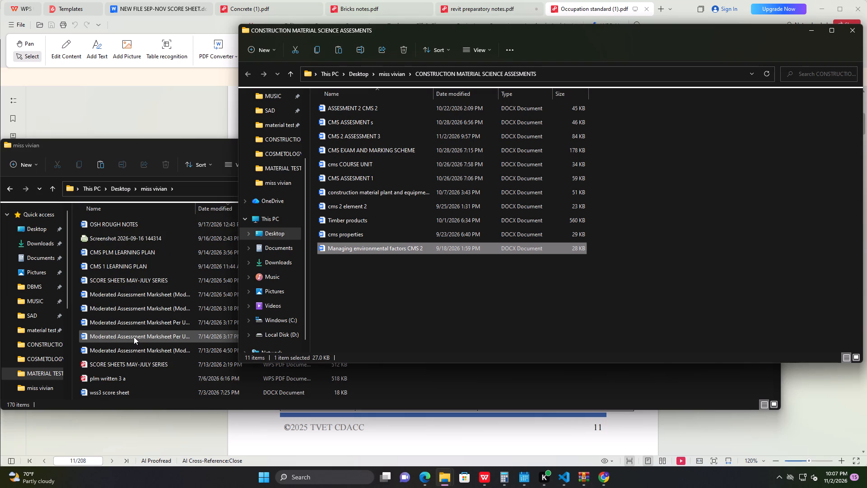
{"action": "scroll", "coordinate": [134, 337], "scroll_direction": "down", "scroll_amount": 2}
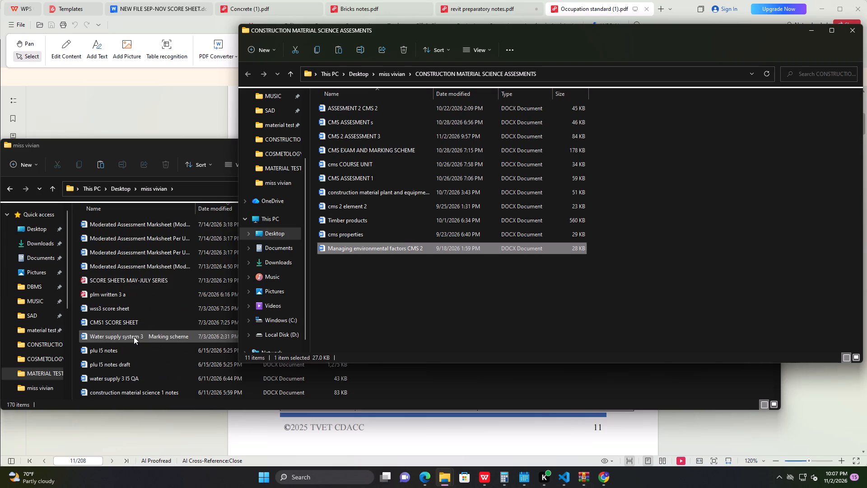
{"action": "left_click_drag", "start_coordinate": [143, 391], "coordinate": [332, 318]}
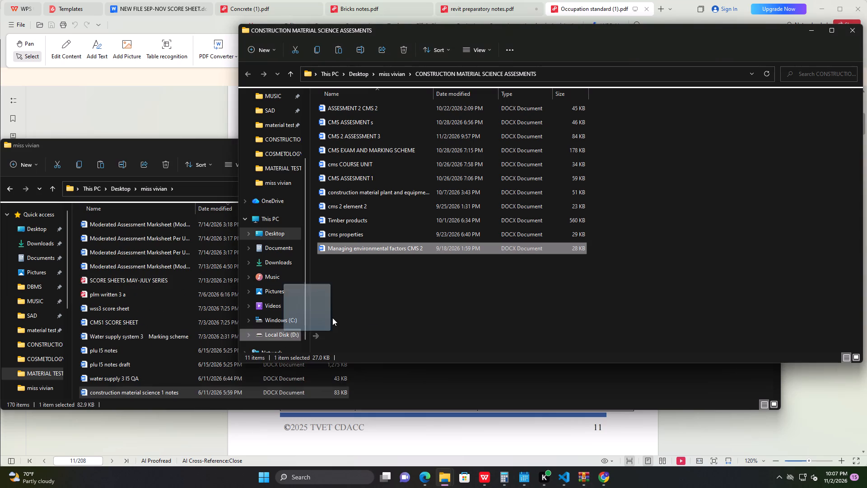
{"action": "left_click_drag", "start_coordinate": [332, 318], "coordinate": [404, 296]}
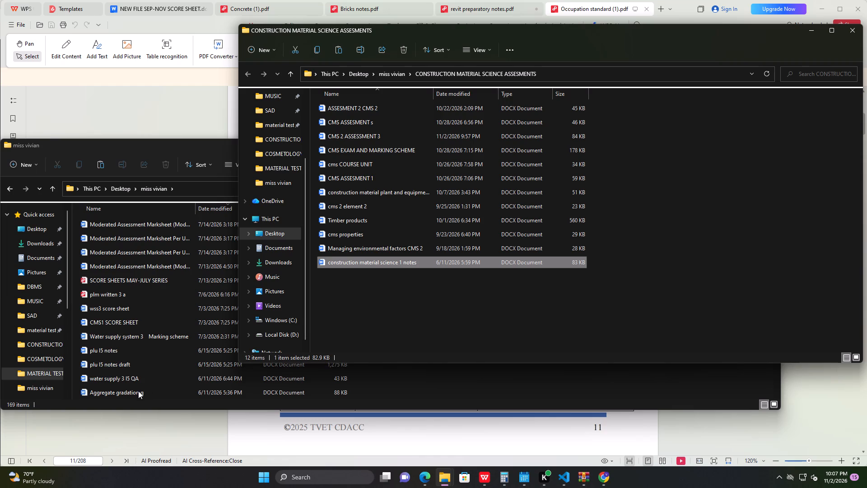
{"action": "left_click_drag", "start_coordinate": [138, 391], "coordinate": [449, 309]}
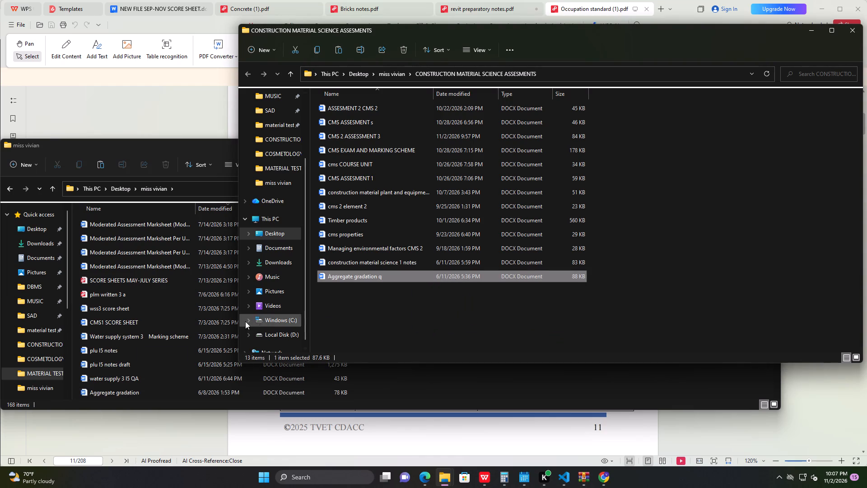
Look through the rest of the miss vivian file list for any remaining construction material science documents.
{"action": "scroll", "coordinate": [163, 354], "scroll_direction": "down", "scroll_amount": 2}
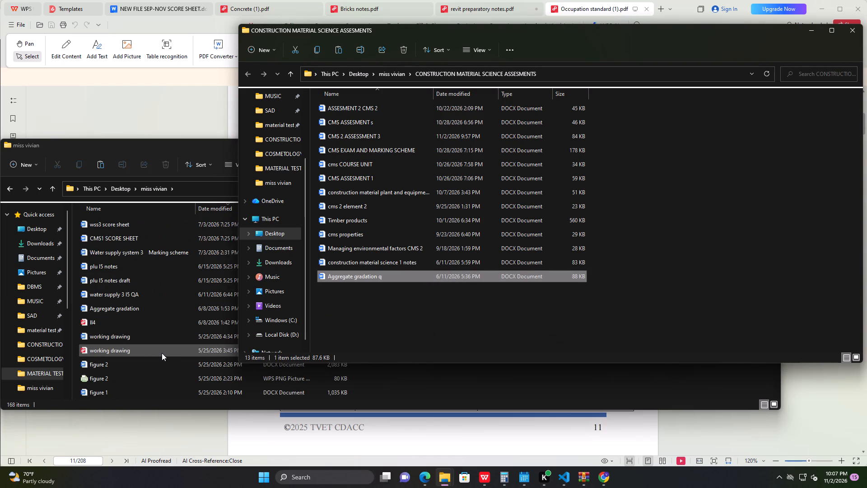
{"action": "scroll", "coordinate": [162, 353], "scroll_direction": "down", "scroll_amount": 2}
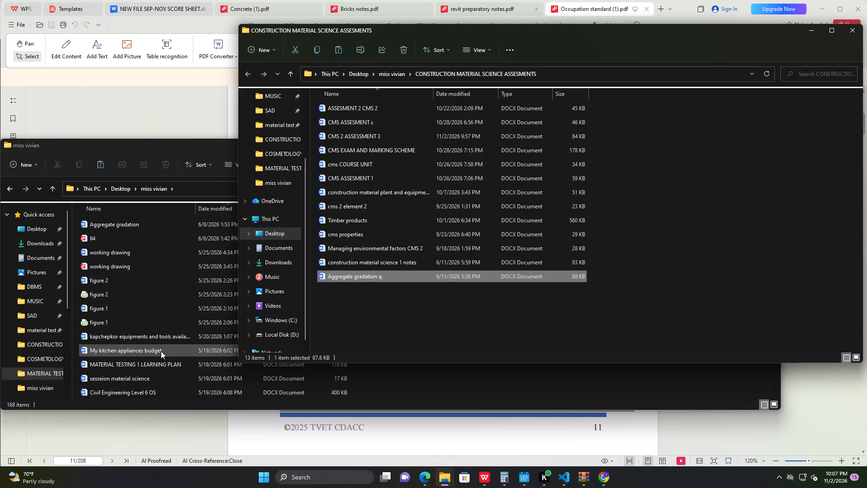
{"action": "scroll", "coordinate": [161, 351], "scroll_direction": "down", "scroll_amount": 2}
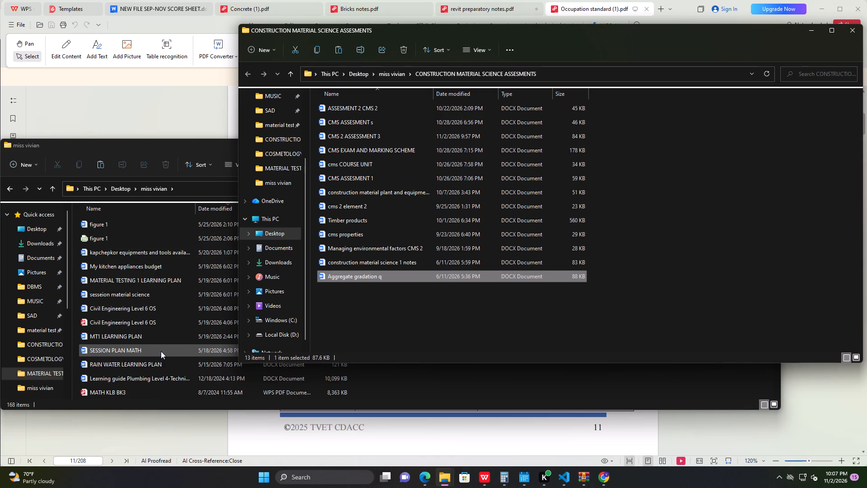
{"action": "scroll", "coordinate": [161, 351], "scroll_direction": "down", "scroll_amount": 2}
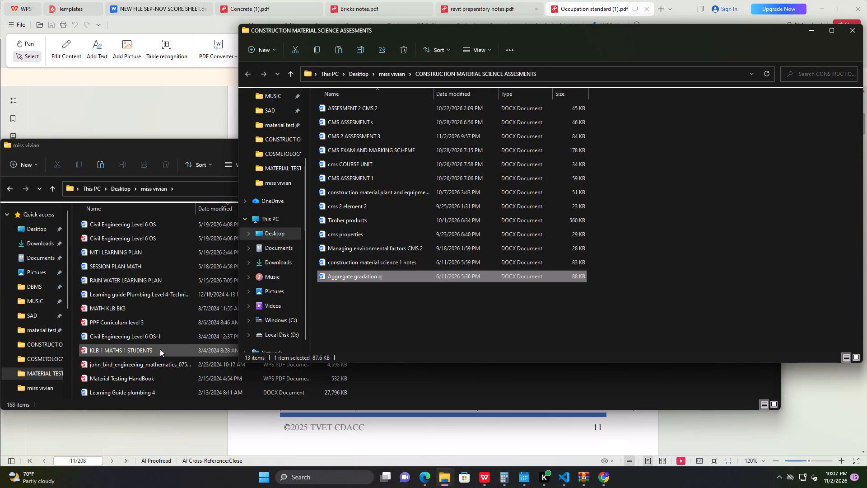
{"action": "scroll", "coordinate": [160, 349], "scroll_direction": "down", "scroll_amount": 2}
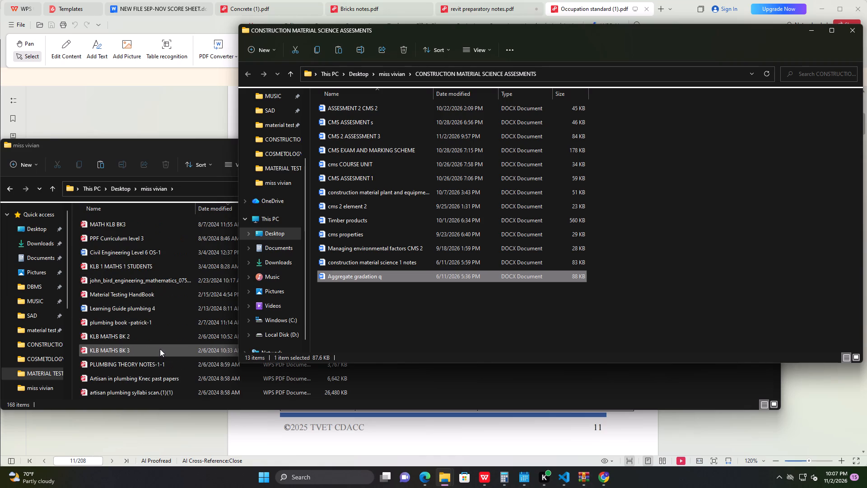
{"action": "scroll", "coordinate": [160, 349], "scroll_direction": "down", "scroll_amount": 2}
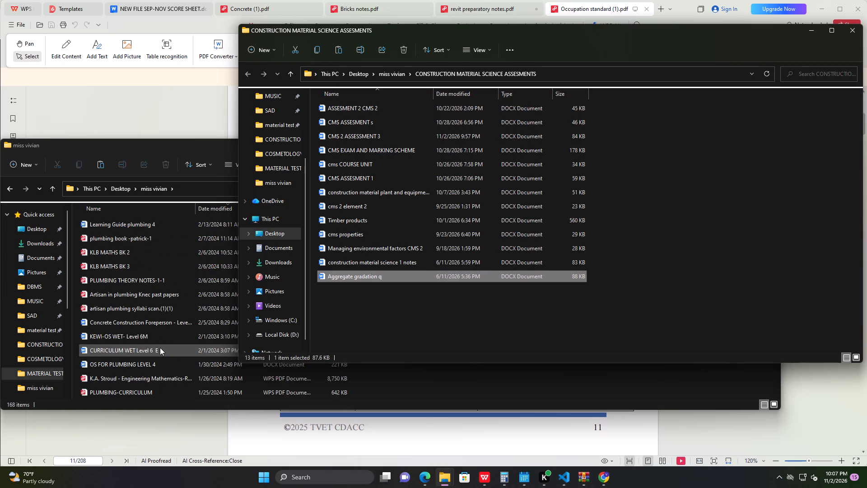
{"action": "scroll", "coordinate": [160, 347], "scroll_direction": "down", "scroll_amount": 2}
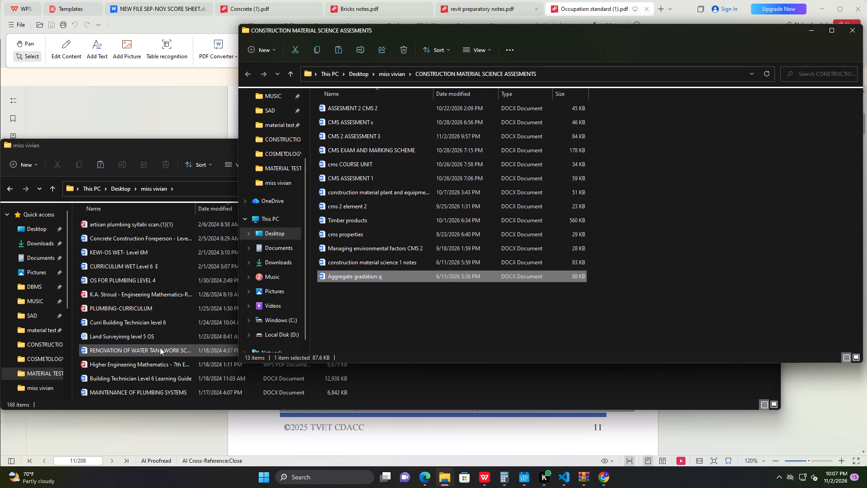
{"action": "scroll", "coordinate": [160, 347], "scroll_direction": "down", "scroll_amount": 2}
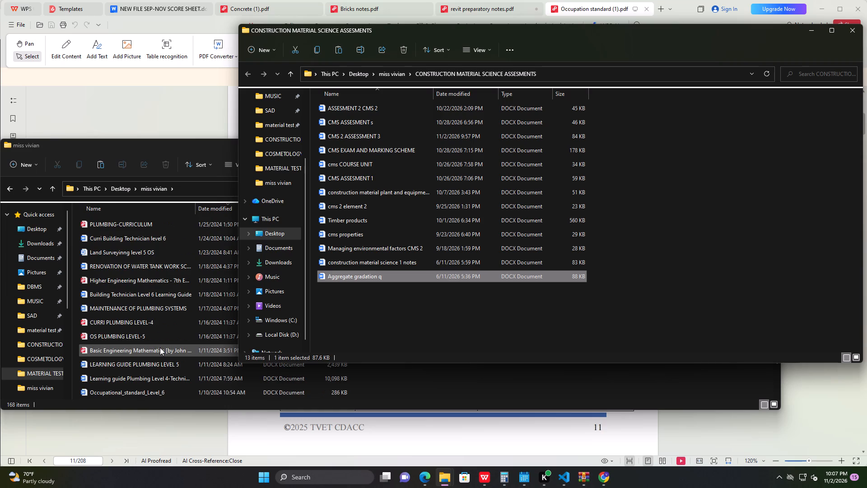
{"action": "scroll", "coordinate": [160, 347], "scroll_direction": "down", "scroll_amount": 1}
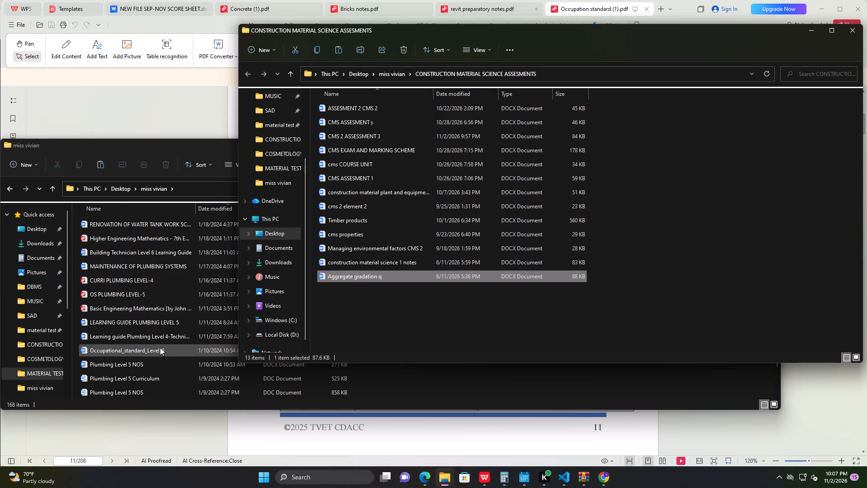
{"action": "scroll", "coordinate": [160, 347], "scroll_direction": "down", "scroll_amount": 3}
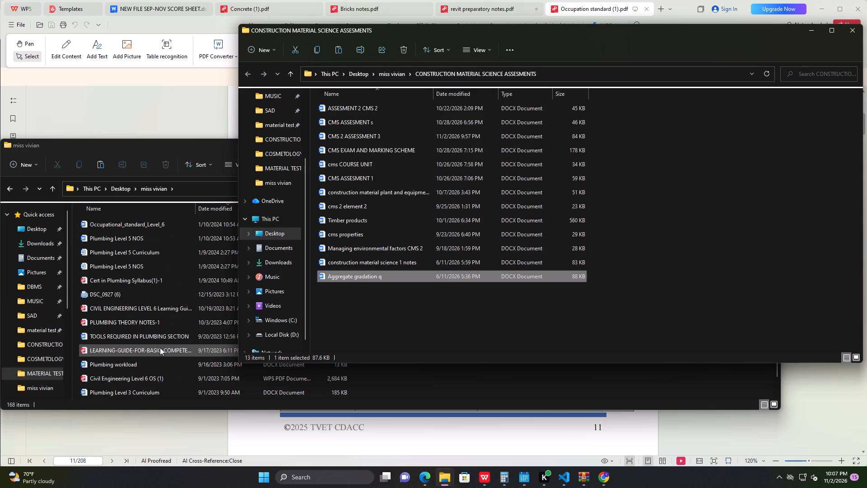
{"action": "scroll", "coordinate": [159, 347], "scroll_direction": "down", "scroll_amount": 2}
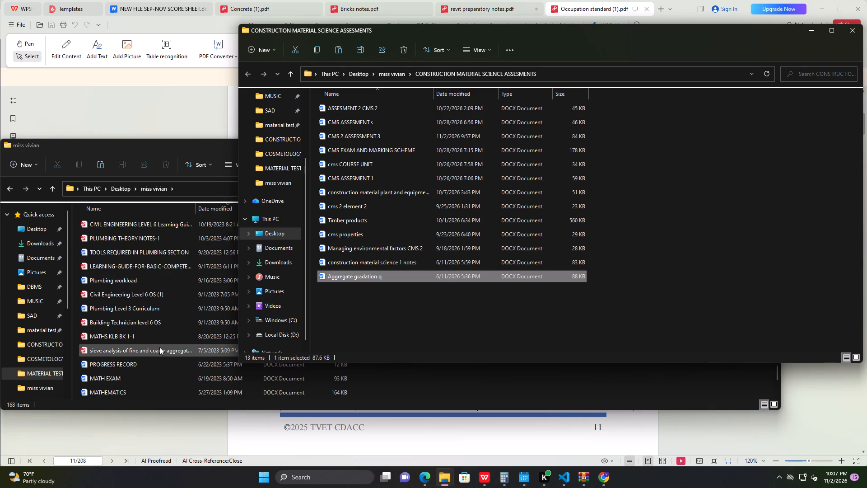
{"action": "scroll", "coordinate": [159, 347], "scroll_direction": "down", "scroll_amount": 3}
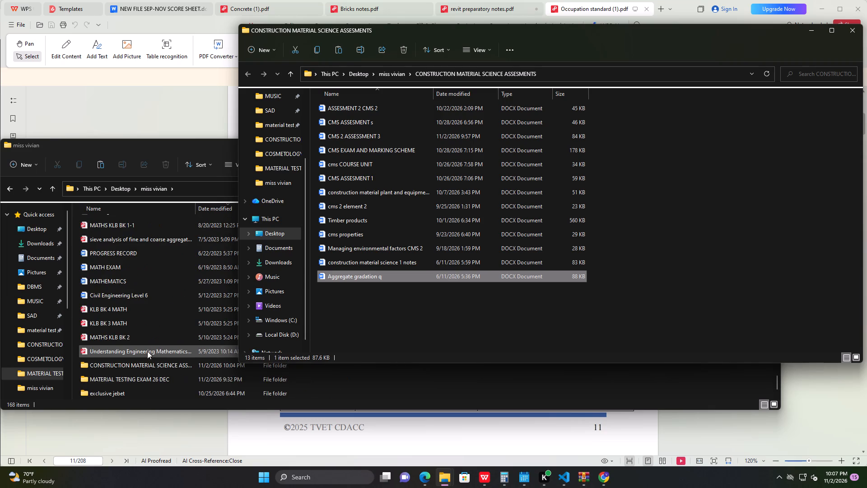
Close the CONSTRUCTION MATERIAL SCIENCE ASSESMENTS and miss vivian folder windows.
{"action": "left_click", "coordinate": [853, 27]}
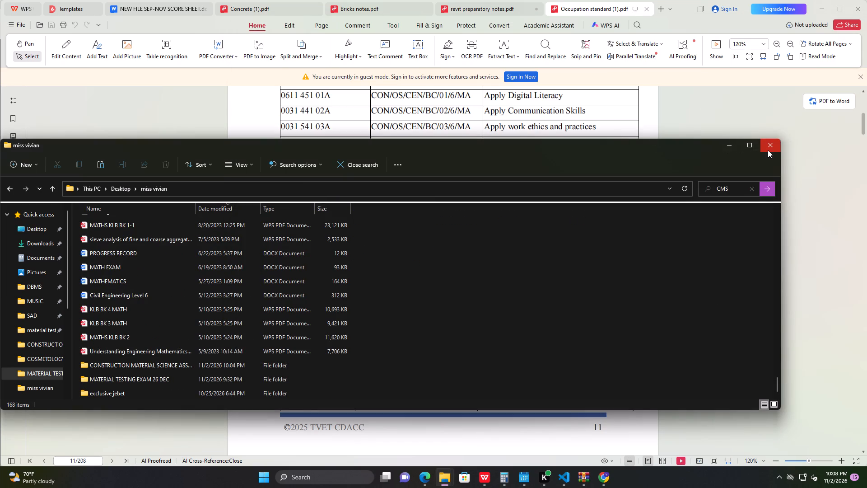
{"action": "left_click", "coordinate": [768, 150]}
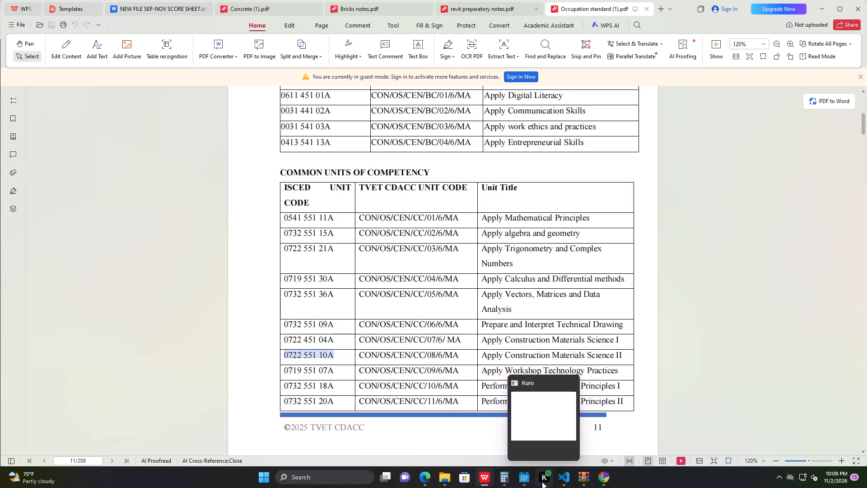